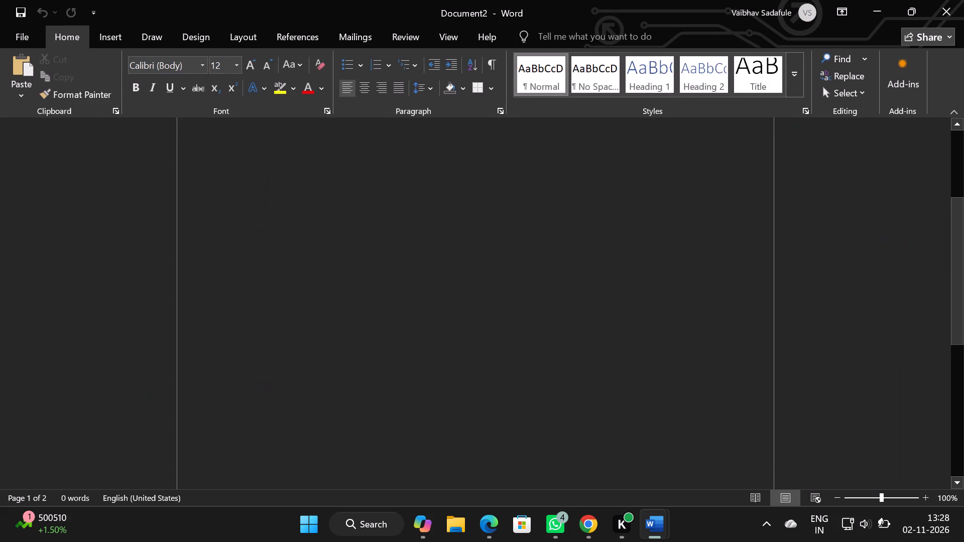
scroll(478, 320, "down", 2)
scroll(478, 320, "up", 11)
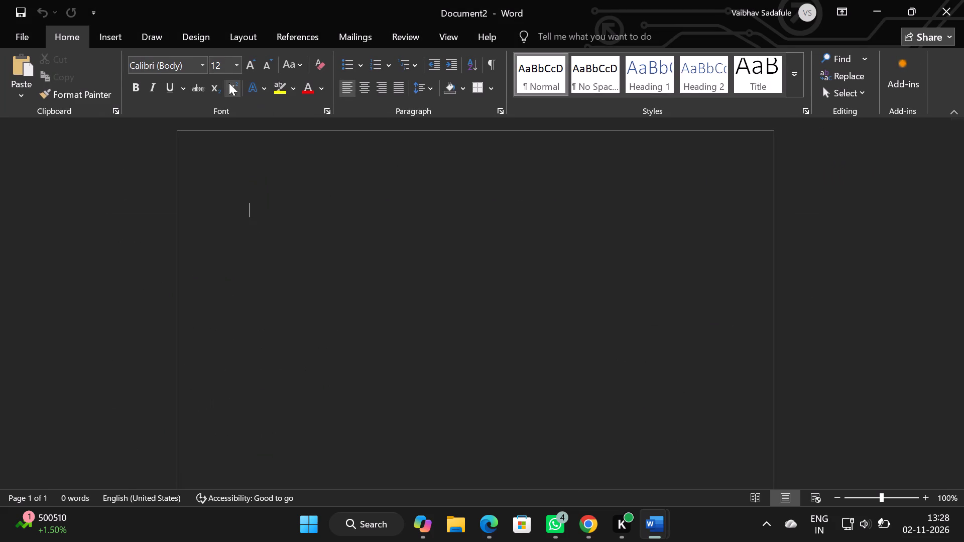
key("a")
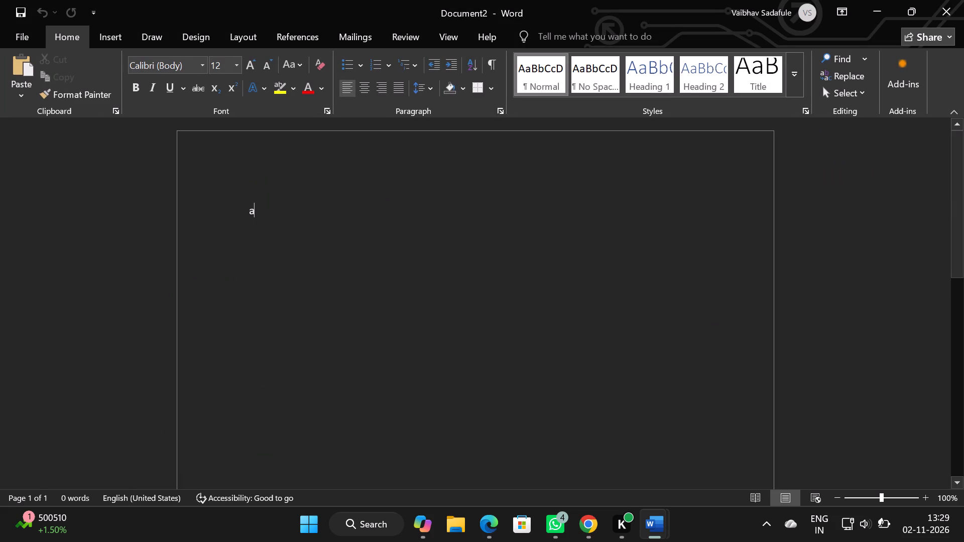
key("BackSpace")
key("BackSpace")
type("sanjiva")
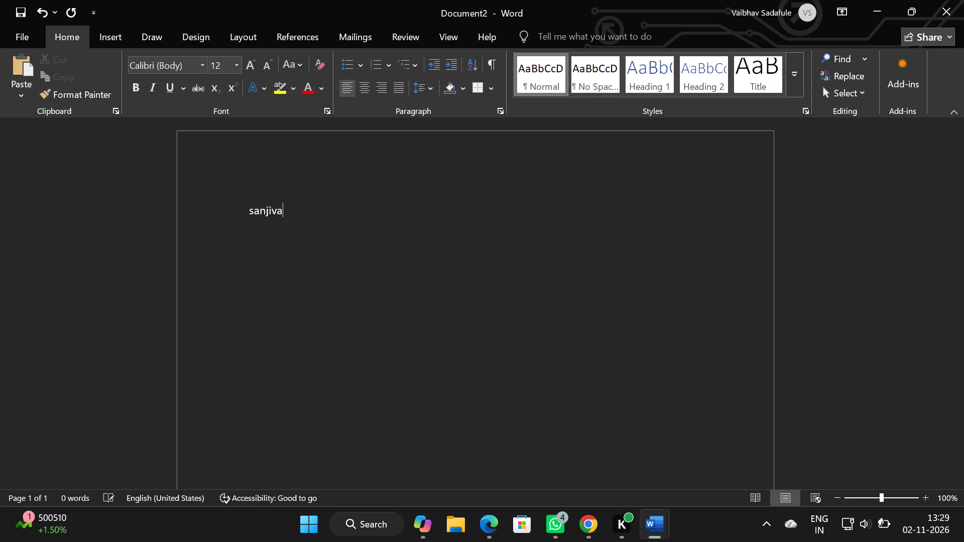
type("ni ub")
key("BackSpace")
type("niversity")
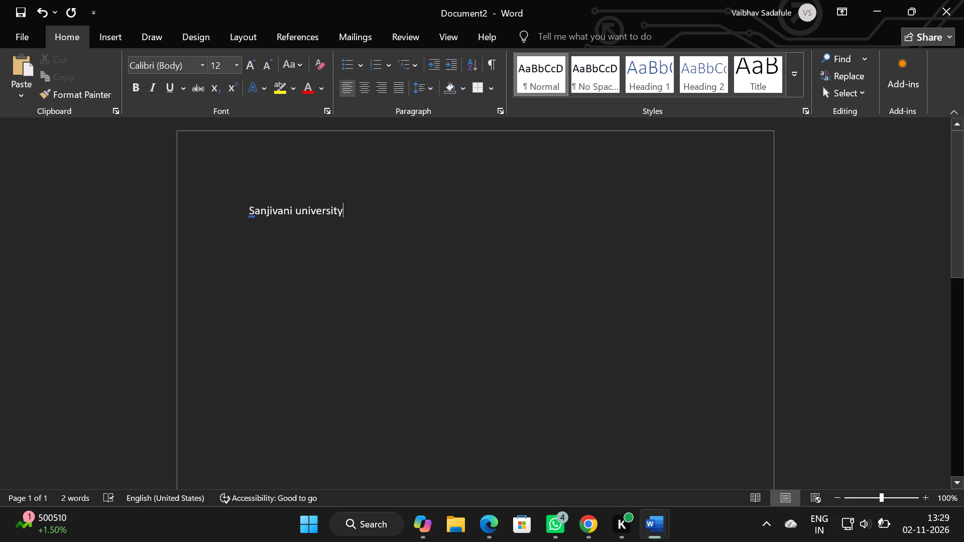
Set the font size of the "Sanjivani university" heading to 26.
left_click_drag(246, 210, 380, 210)
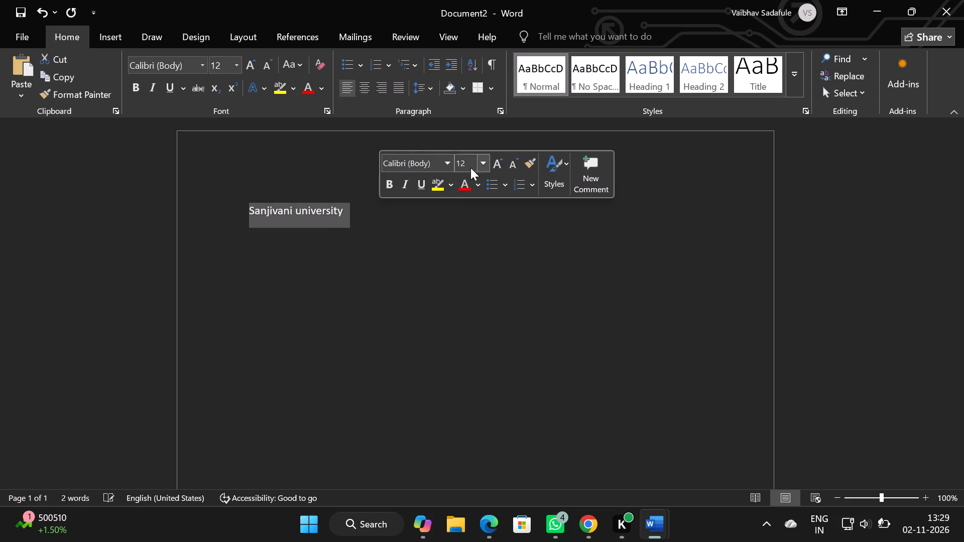
left_click(485, 167)
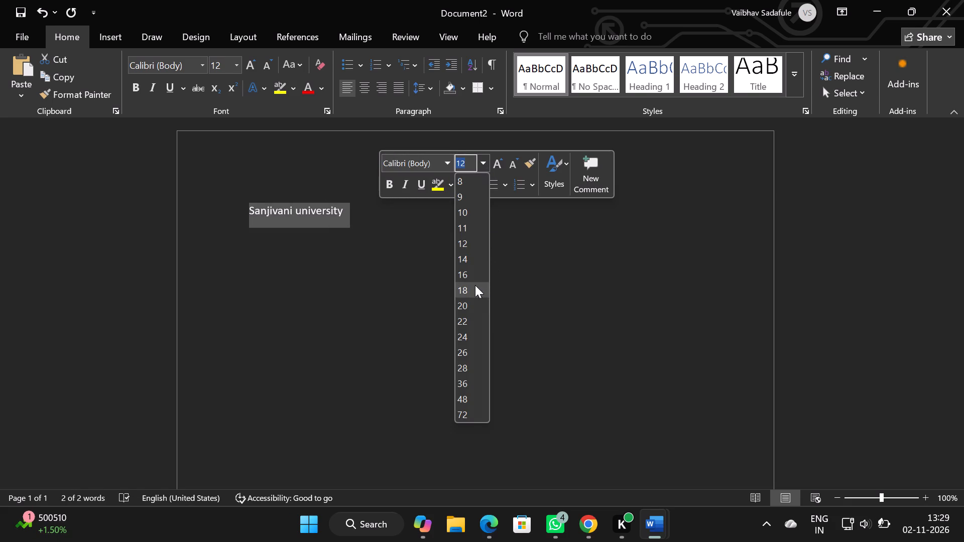
left_click(465, 354)
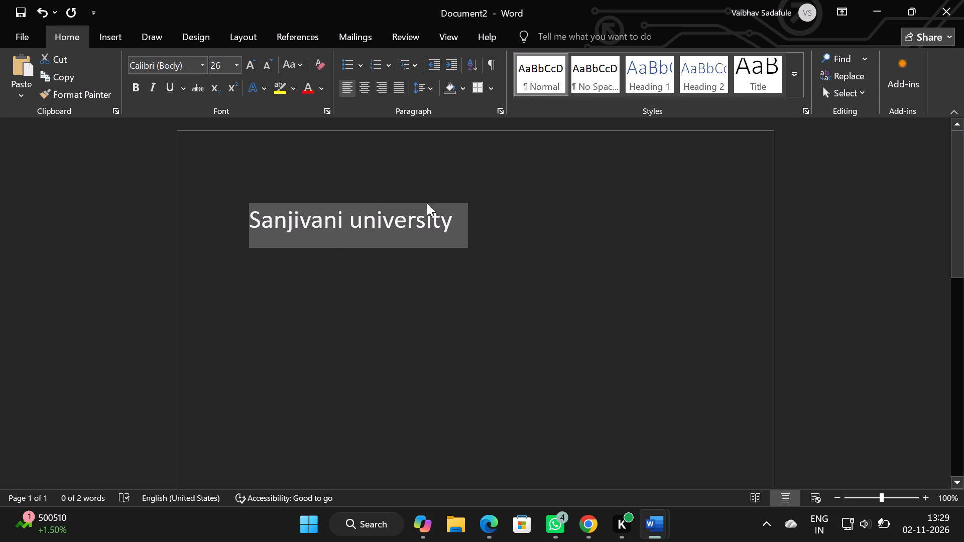
Increase the heading's indent by three levels to move it towards the middle of the page.
left_click(454, 66)
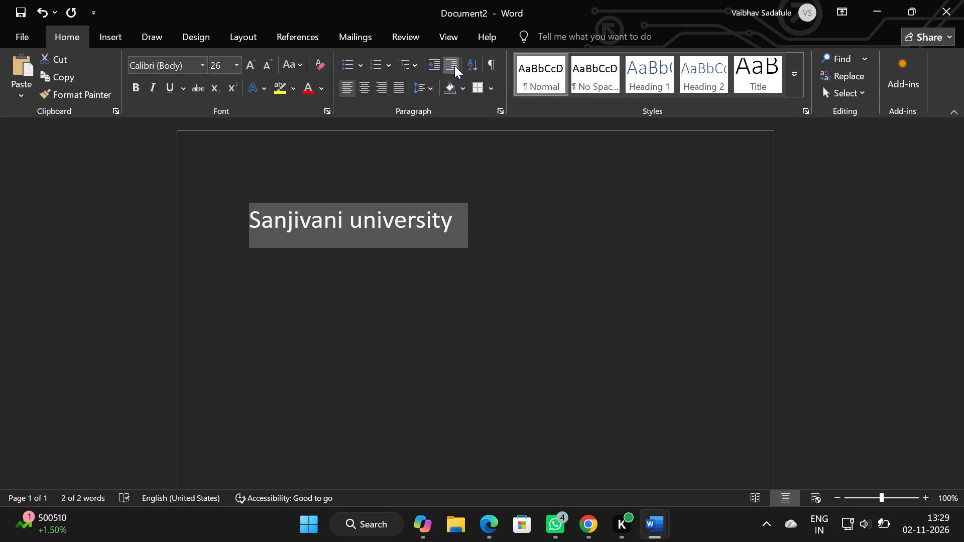
left_click(454, 66)
left_click(454, 66)
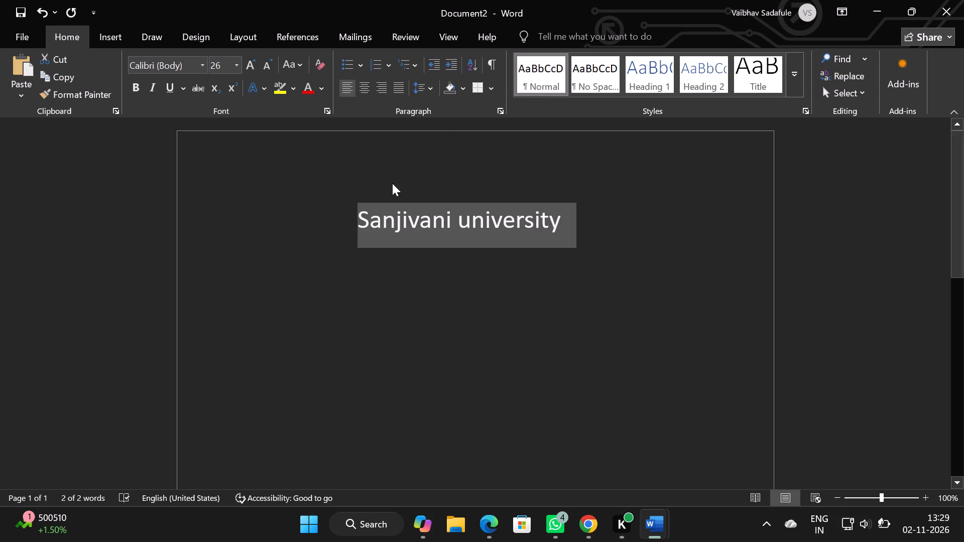
Replace the heading text with "SANJIVANI UNIVERSITY" in capitals.
double_click(332, 247)
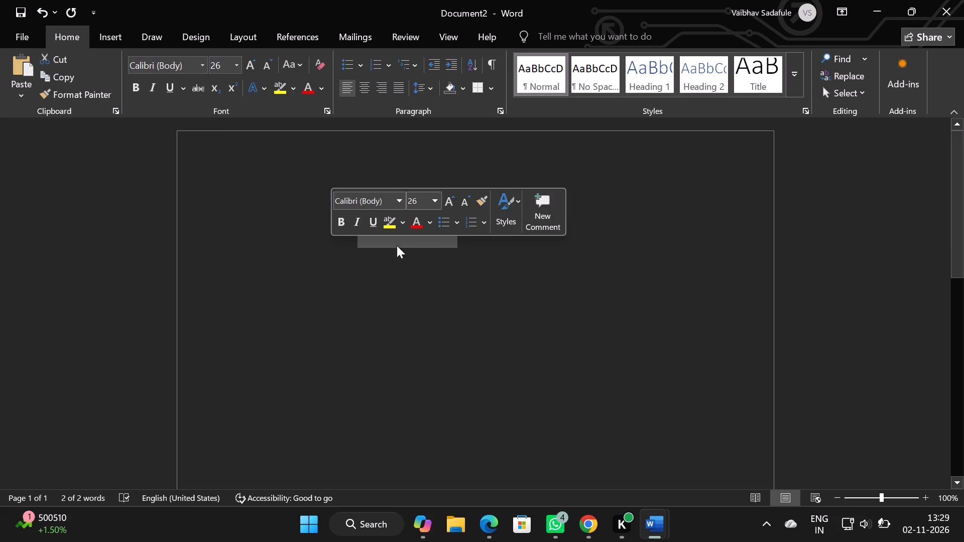
left_click_drag(562, 252, 559, 221)
left_click_drag(559, 221, 335, 200)
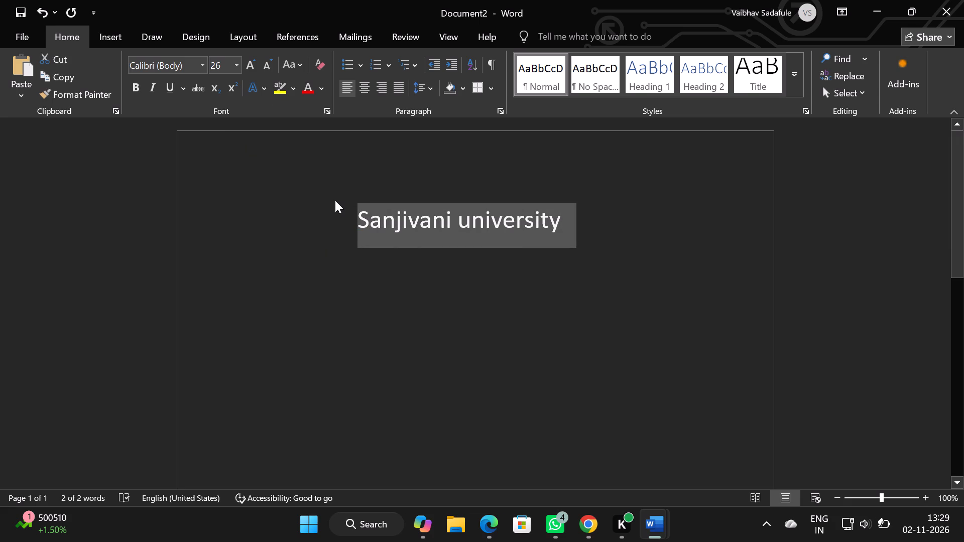
type("SA")
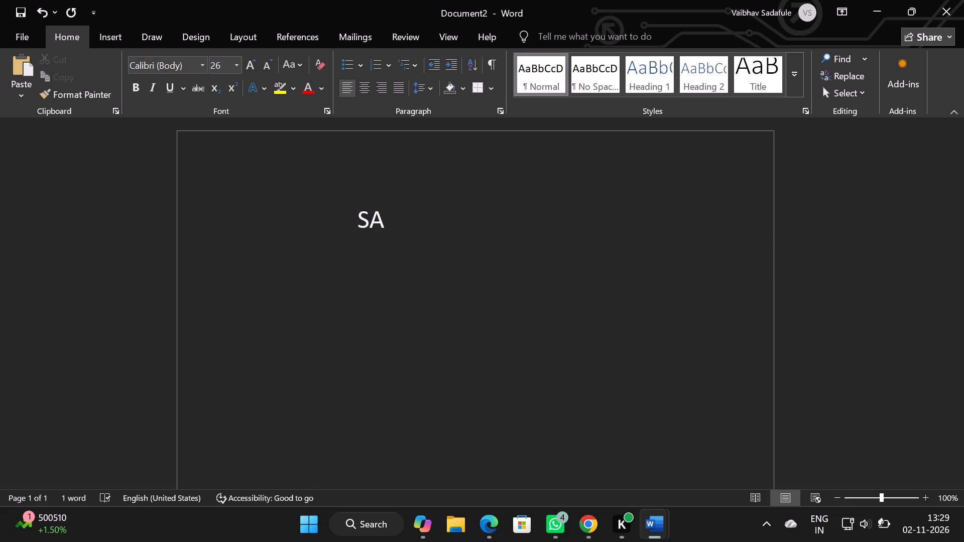
type("NJI")
key("v")
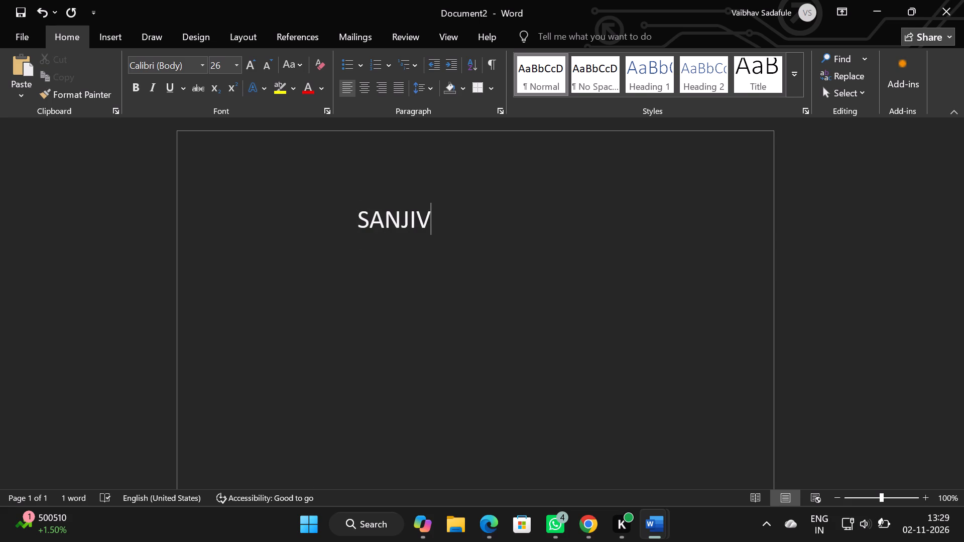
type("ANI UNIVERSITY")
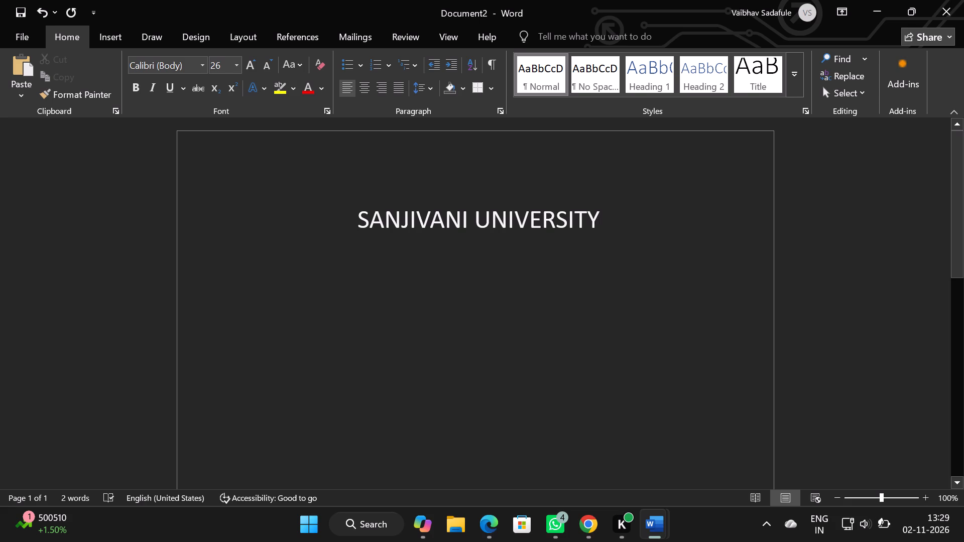
Decrease the indent of the "SANJIVANI UNIVERSITY" heading by one level.
left_click_drag(590, 208, 426, 214)
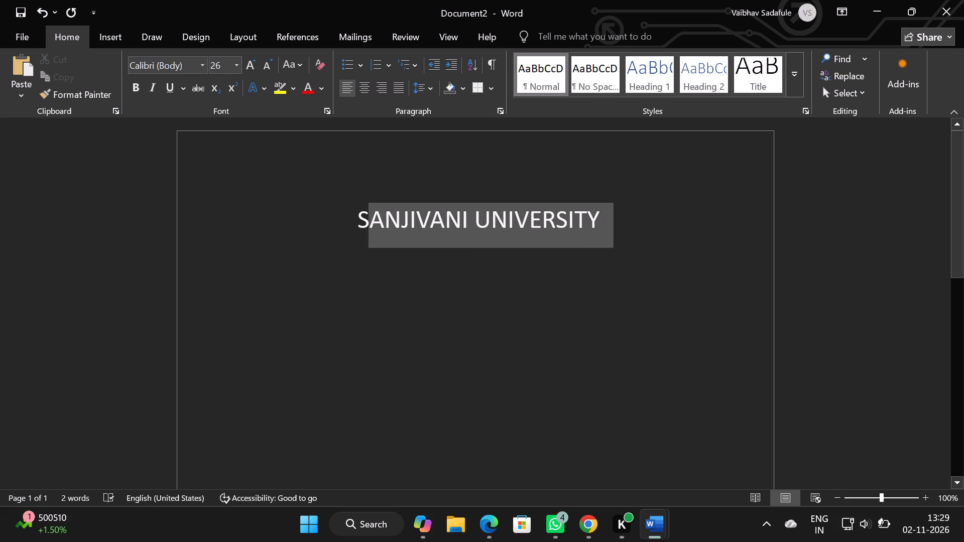
left_click_drag(426, 214, 393, 214)
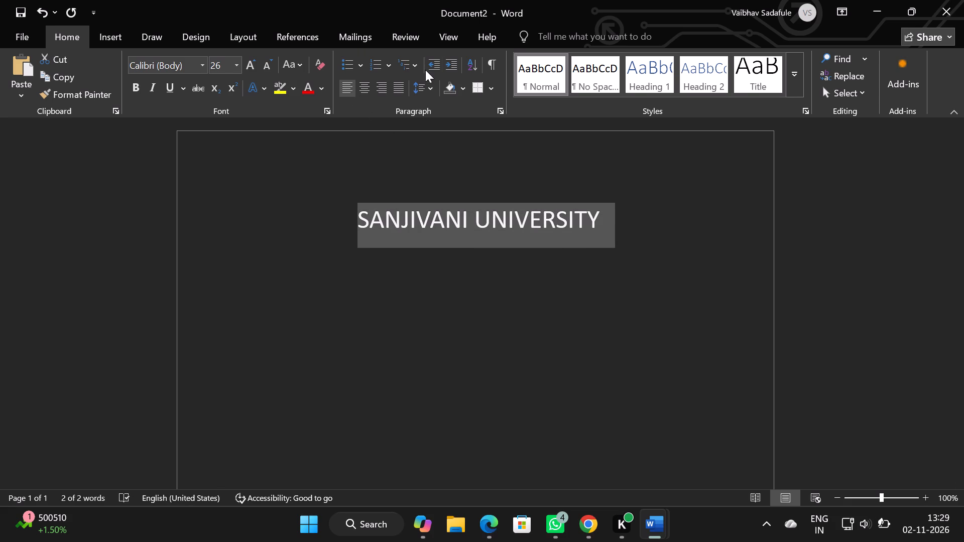
left_click(430, 70)
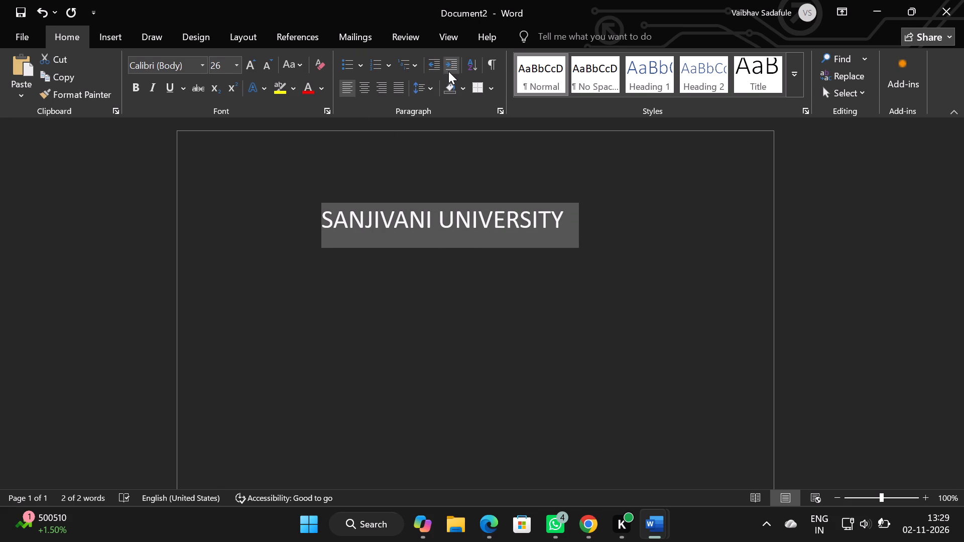
Increase the indent of the "SANJIVANI UNIVERSITY" heading by one level.
left_click(448, 71)
double_click(472, 292)
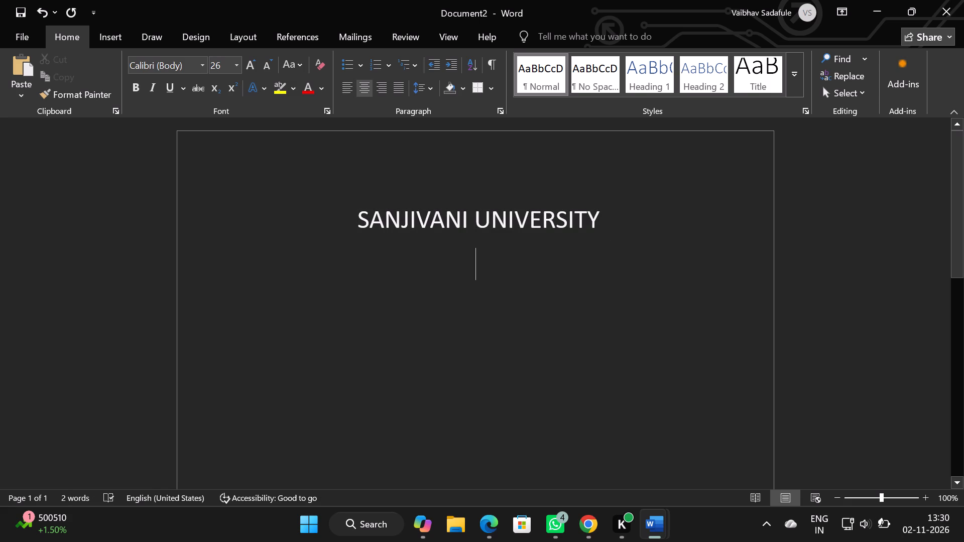
Apply a dotted underline to the "SANJIVANI UNIVERSITY" heading.
left_click_drag(356, 219, 617, 213)
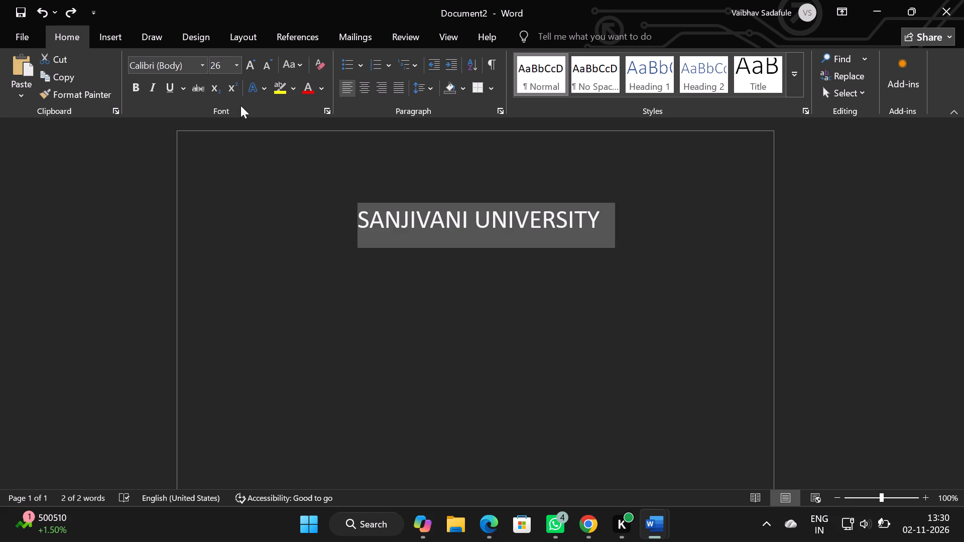
left_click(183, 88)
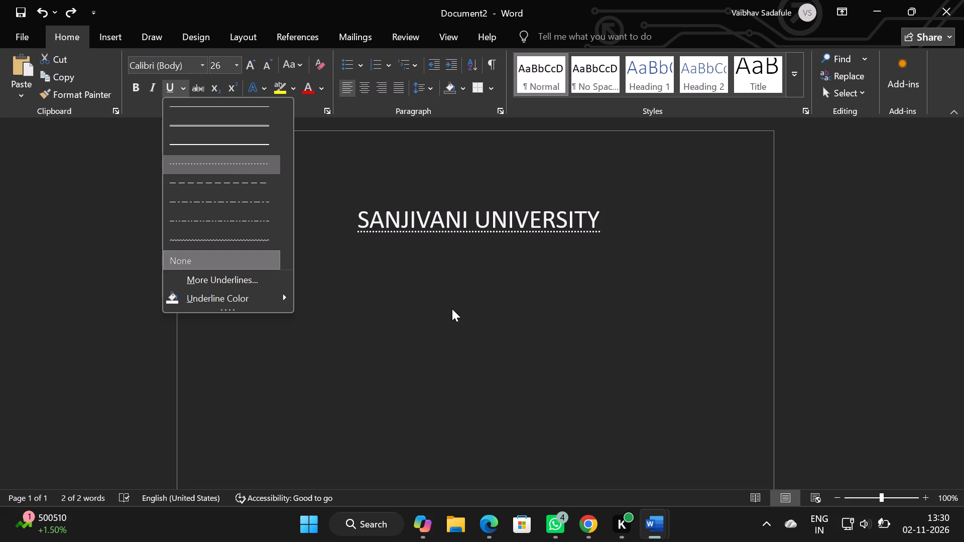
left_click(247, 159)
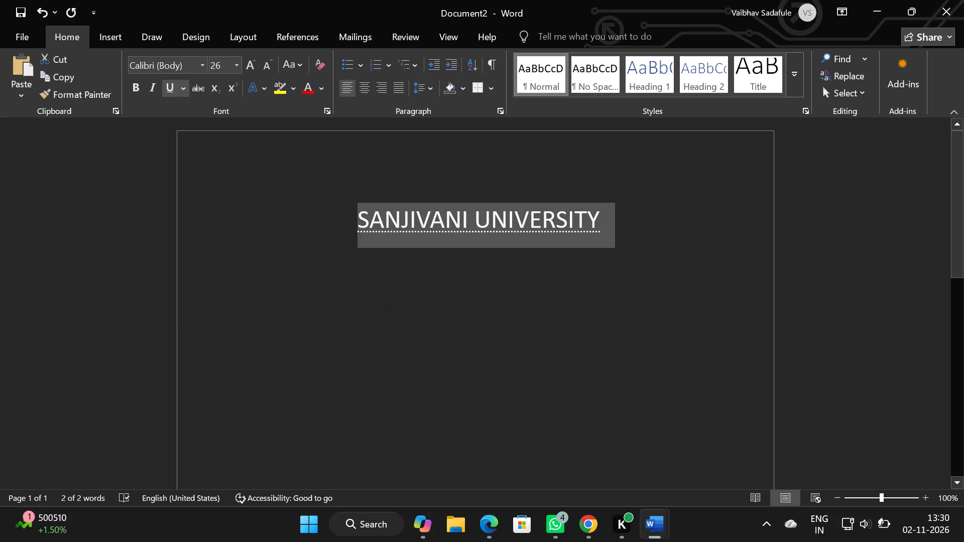
Start a new line directly below the "SANJIVANI UNIVERSITY" heading, keeping no extra blank lines in between.
left_click(670, 237)
key("Return")
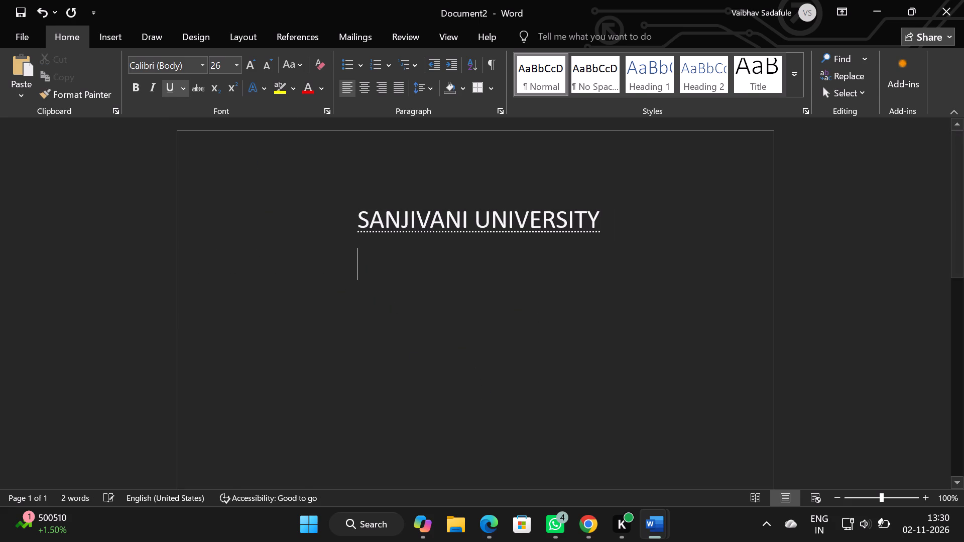
key("Return")
key("Return")
key("BackSpace")
key("BackSpace")
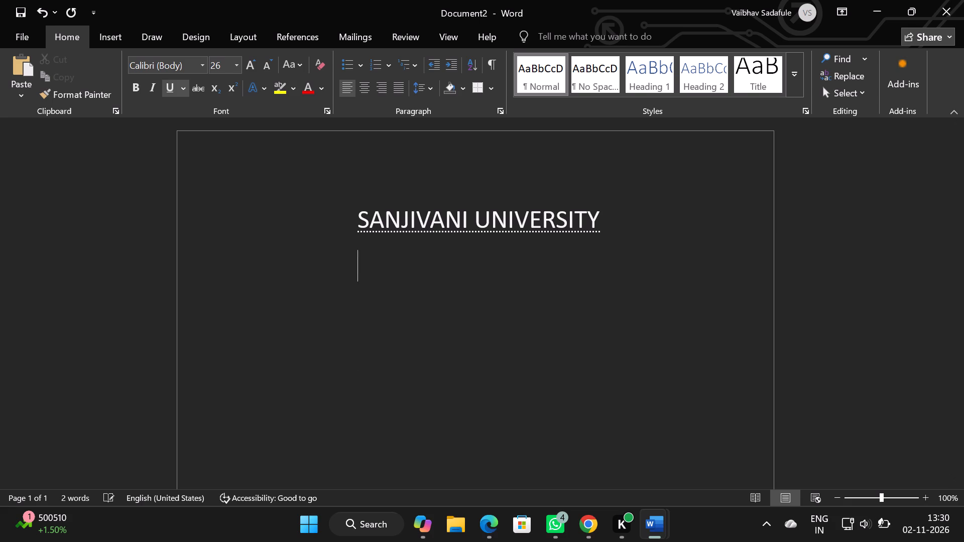
Paste the copied Subscription Billing & SaaS Customer Management Platform project report below the "SANJIVANI UNIVERSITY" heading.
key("BackSpace")
key("ctrl+v")
left_click(670, 237, "ctrl")
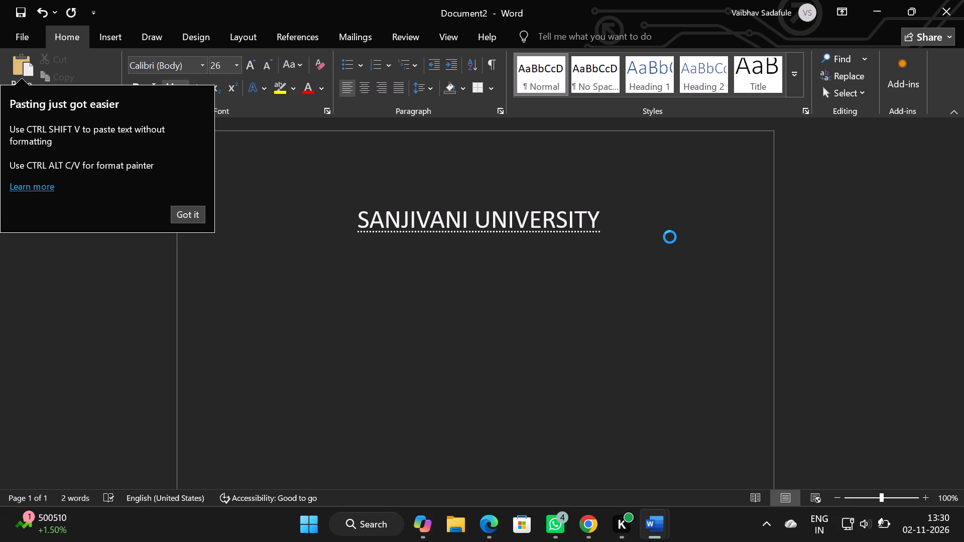
scroll(394, 351, "down", 7)
scroll(394, 351, "up", 1)
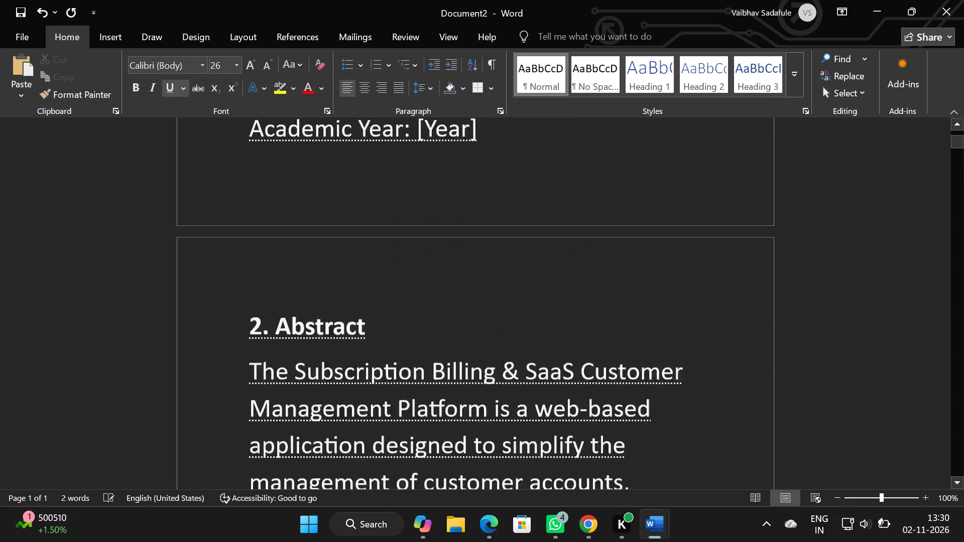
scroll(394, 351, "up", 2)
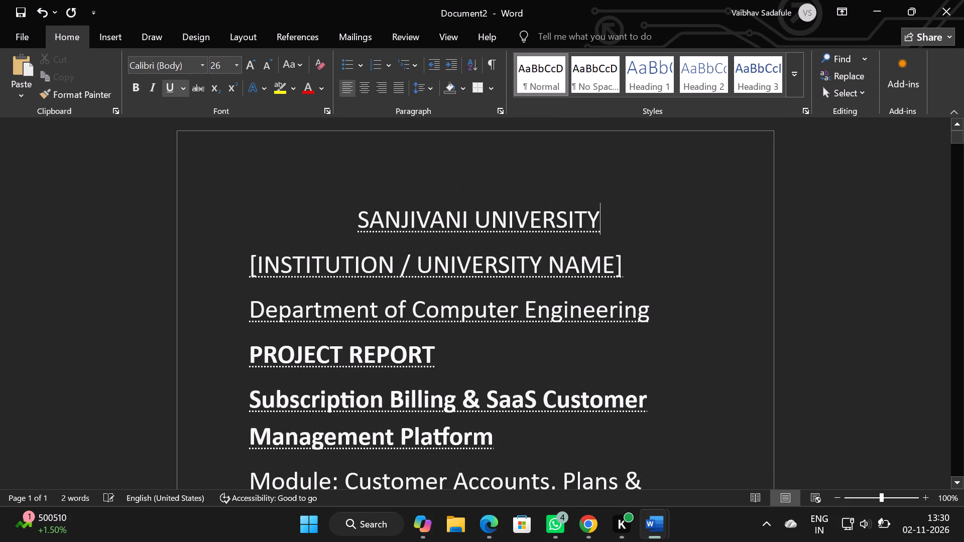
Select the entire document text and look up a font starting with "T" to apply to it.
left_click(307, 289)
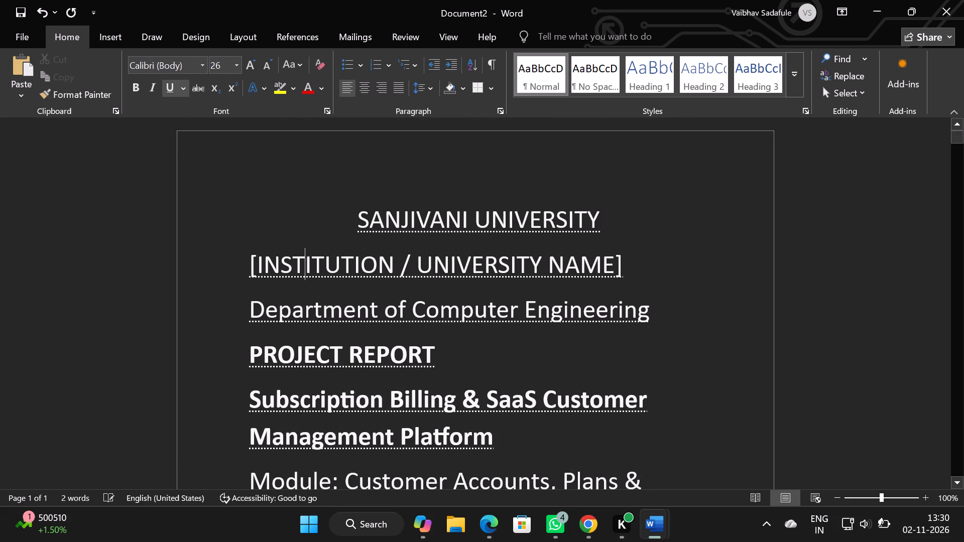
key("ctrl+a")
left_click(307, 289, "ctrl")
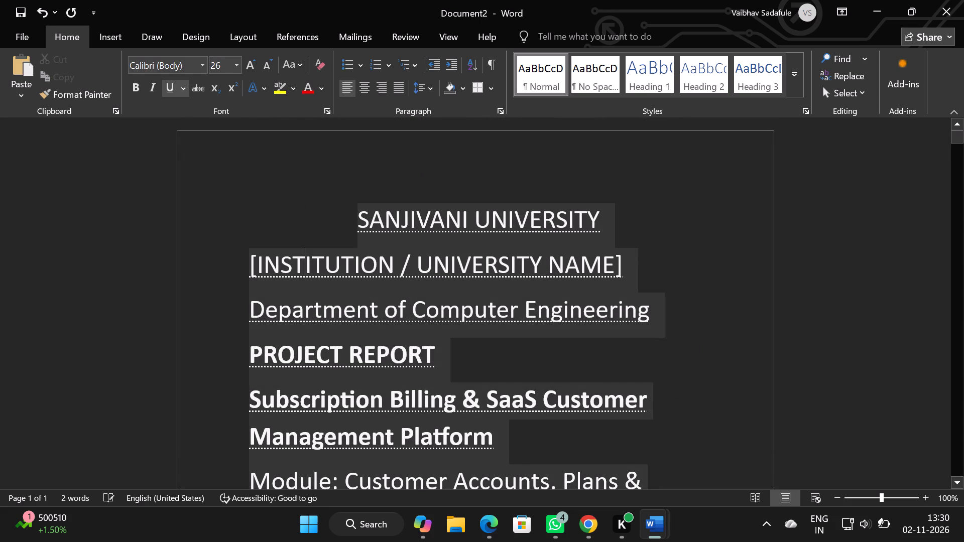
key("ctrl+a")
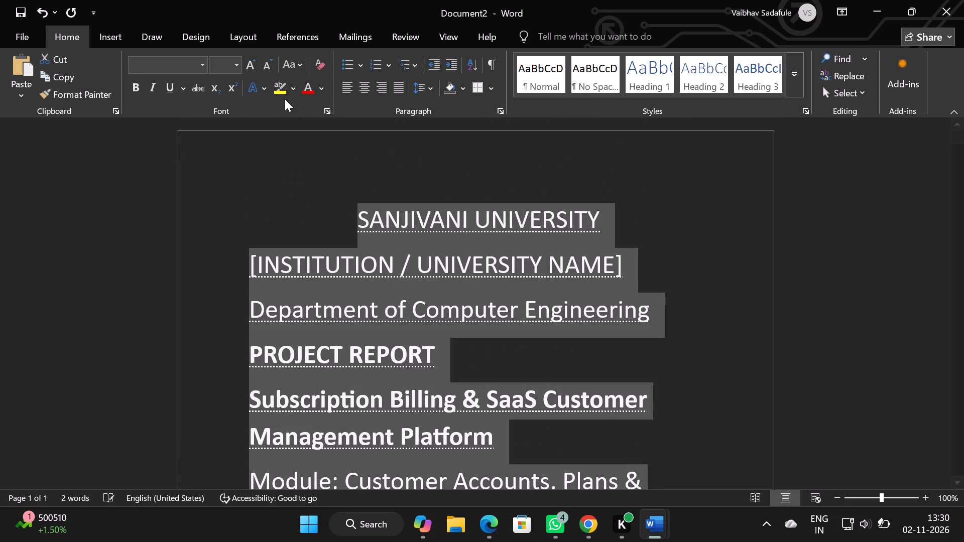
left_click(205, 67)
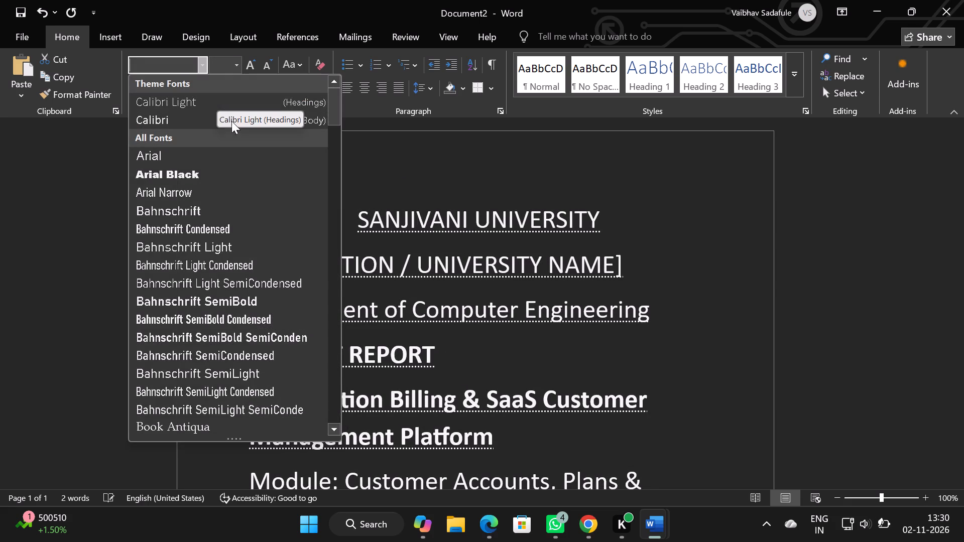
left_click(176, 64)
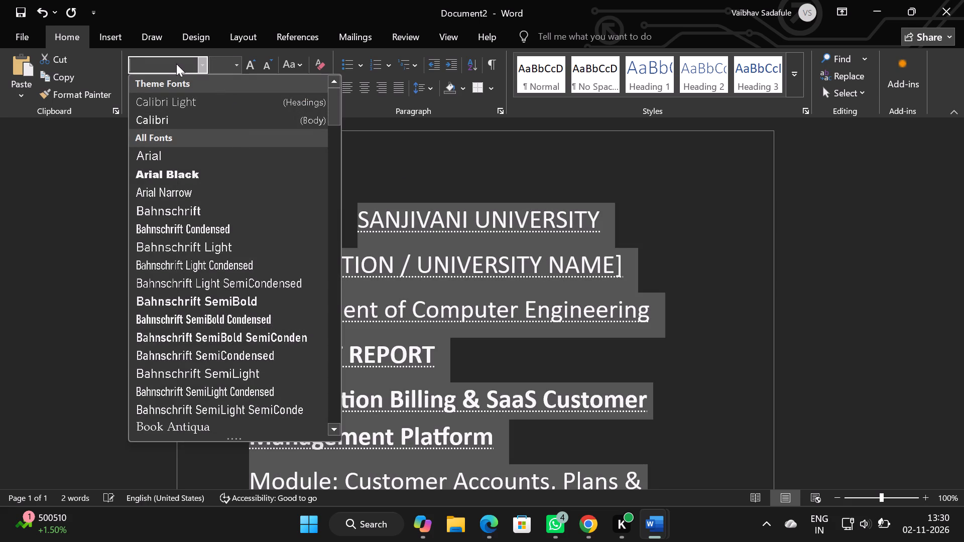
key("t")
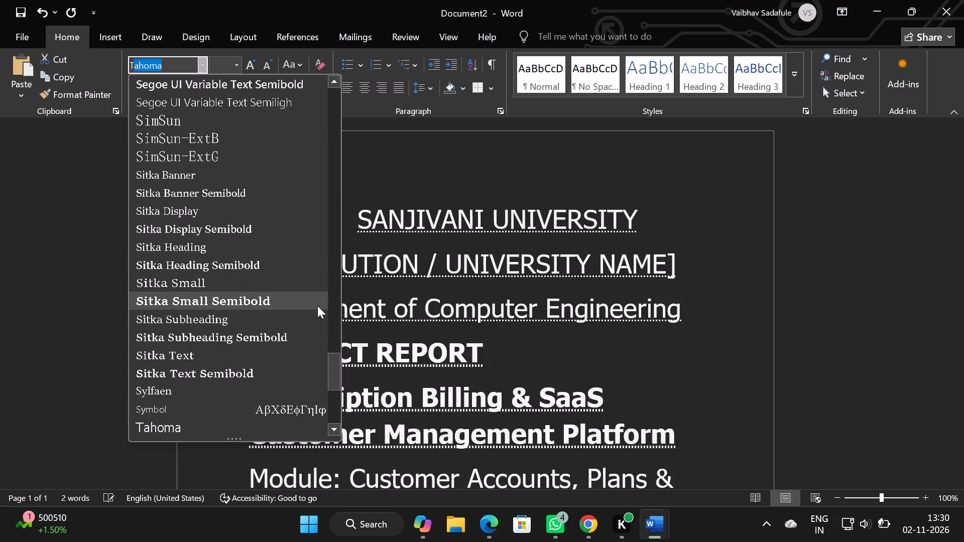
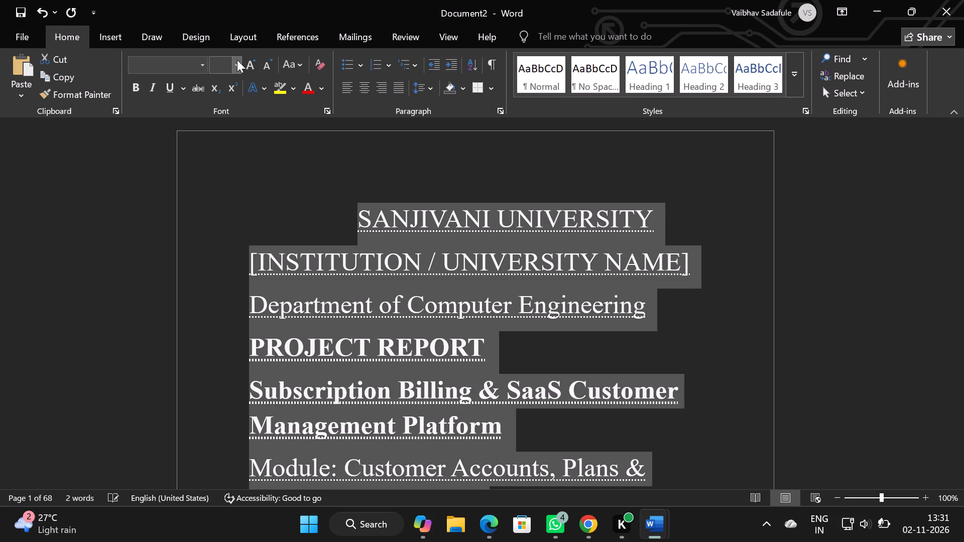
left_click(237, 60)
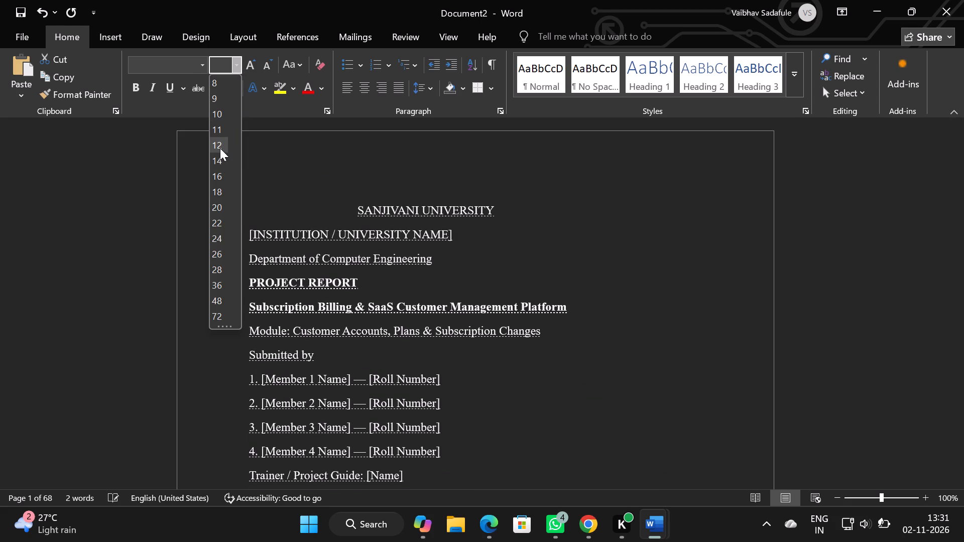
left_click(220, 148)
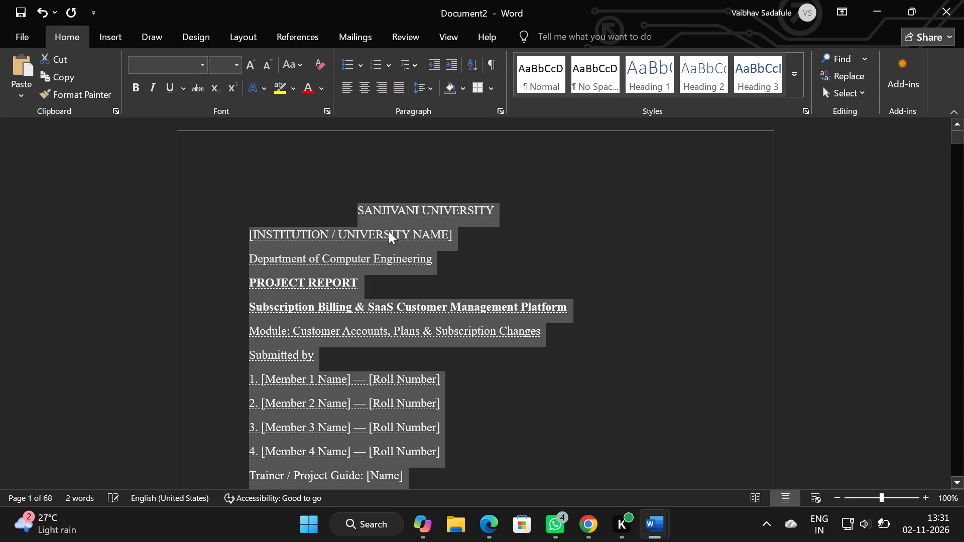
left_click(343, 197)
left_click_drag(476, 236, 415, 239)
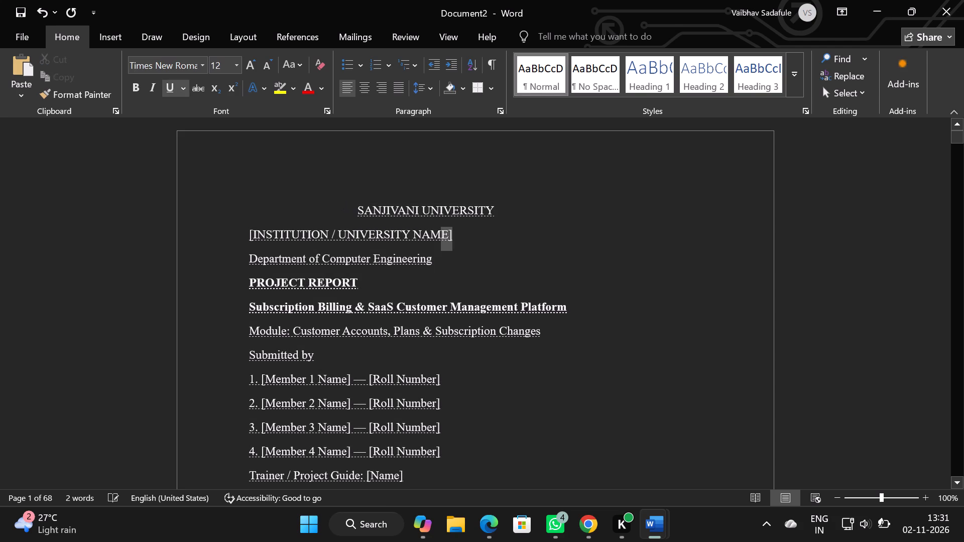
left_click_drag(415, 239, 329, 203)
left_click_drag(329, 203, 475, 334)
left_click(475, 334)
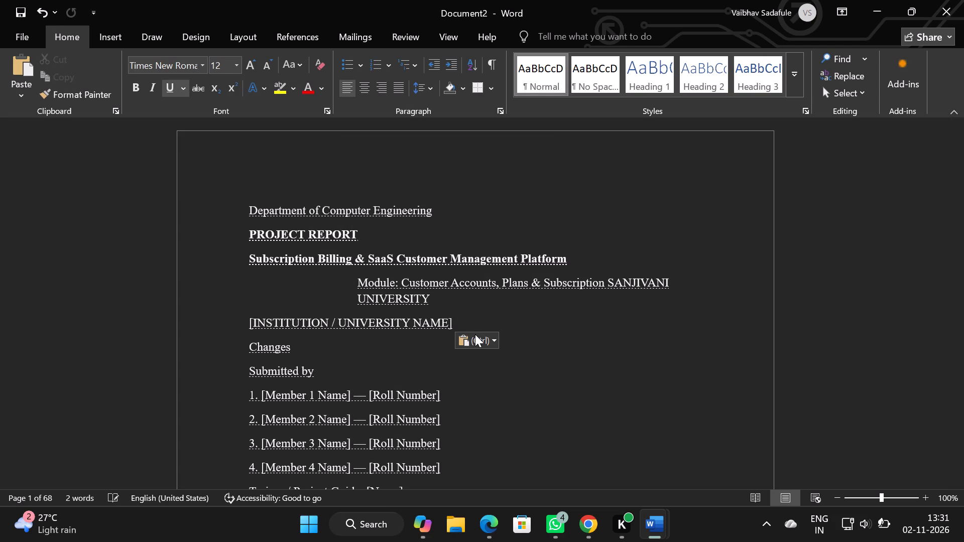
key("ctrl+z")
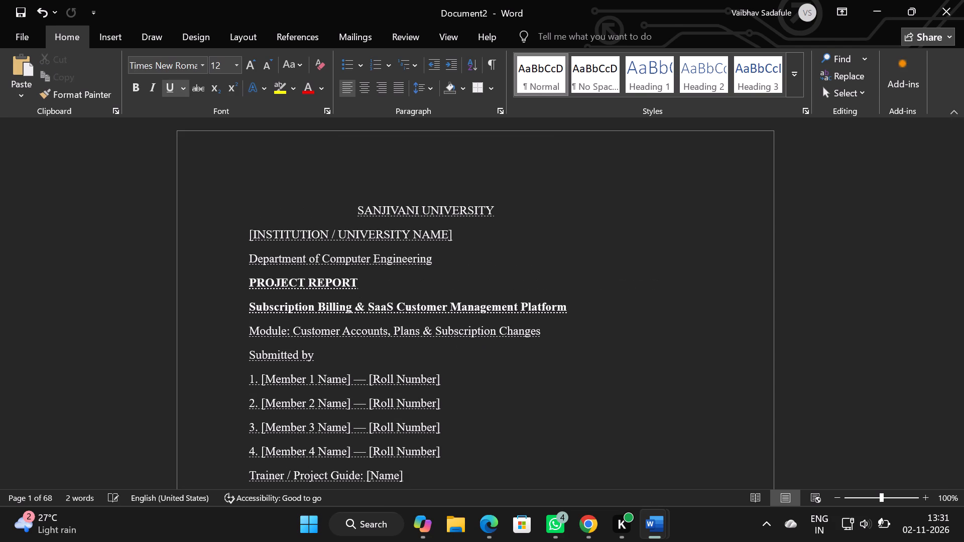
Remove the underline from all text in the document.
key("ctrl+a")
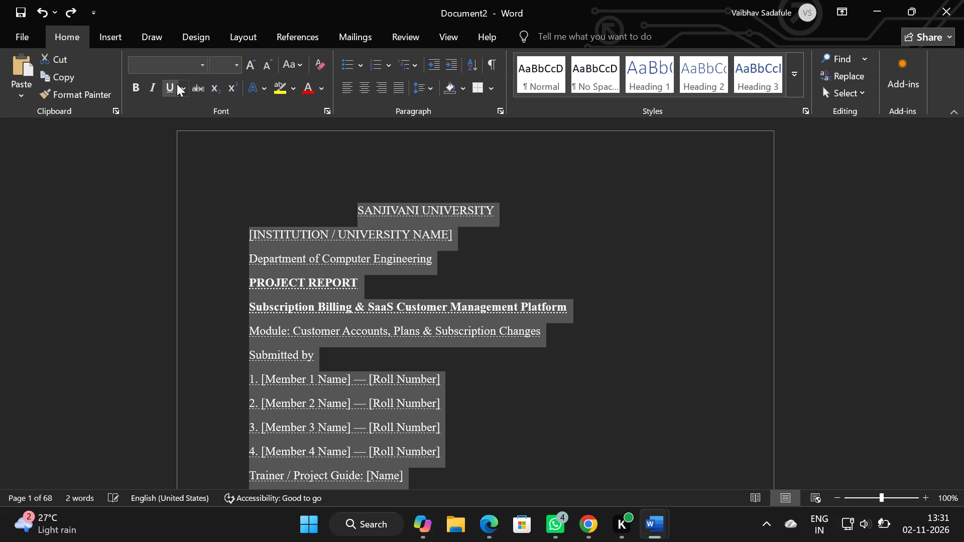
left_click(177, 84)
left_click(443, 253)
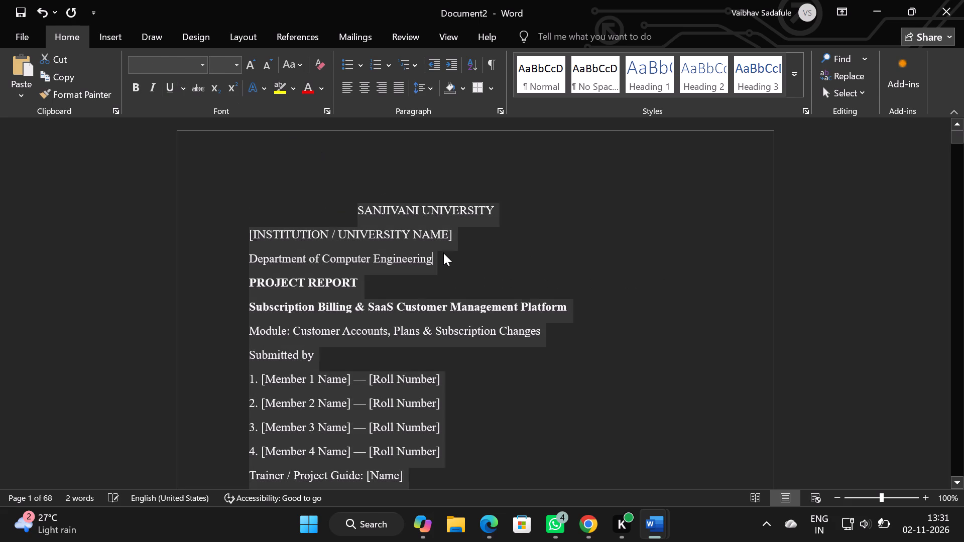
Delete the "[INSTITUTION / UNIVERSITY NAME]" placeholder line below the "SANJIVANI UNIVERSITY" heading.
left_click_drag(456, 230, 230, 237)
key("BackSpace")
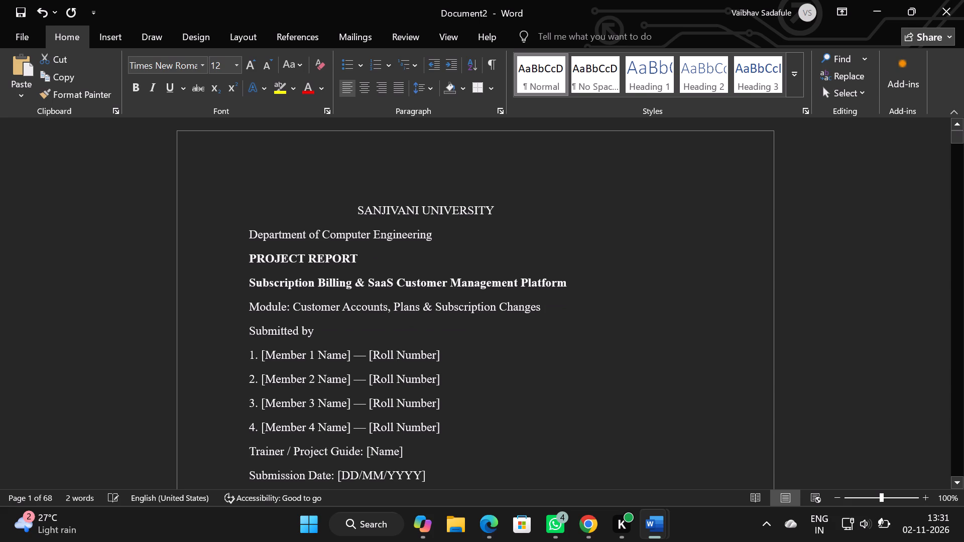
Shift "Department of Computer Engineering" across with leading spaces so it sits roughly centred under the "SANJIVANI UNIVERSITY" heading.
left_click(247, 237)
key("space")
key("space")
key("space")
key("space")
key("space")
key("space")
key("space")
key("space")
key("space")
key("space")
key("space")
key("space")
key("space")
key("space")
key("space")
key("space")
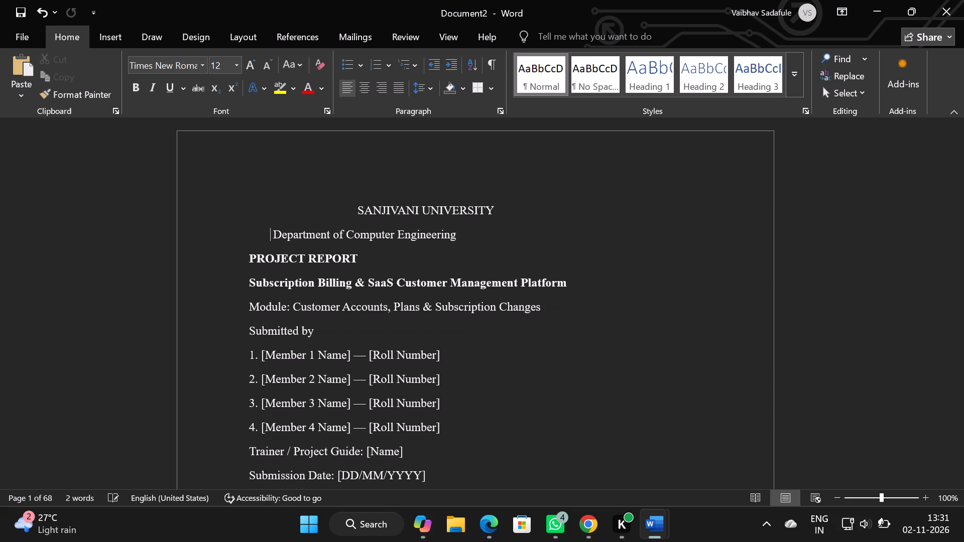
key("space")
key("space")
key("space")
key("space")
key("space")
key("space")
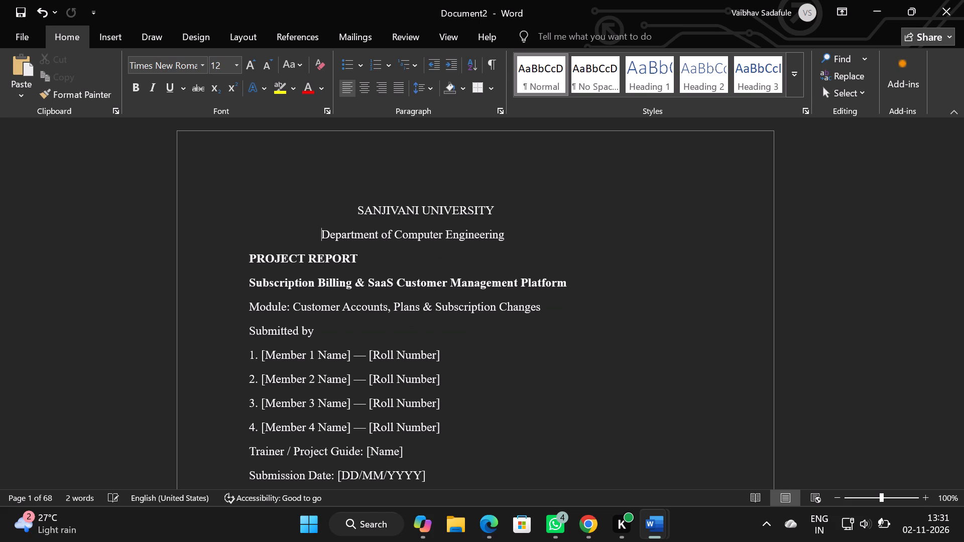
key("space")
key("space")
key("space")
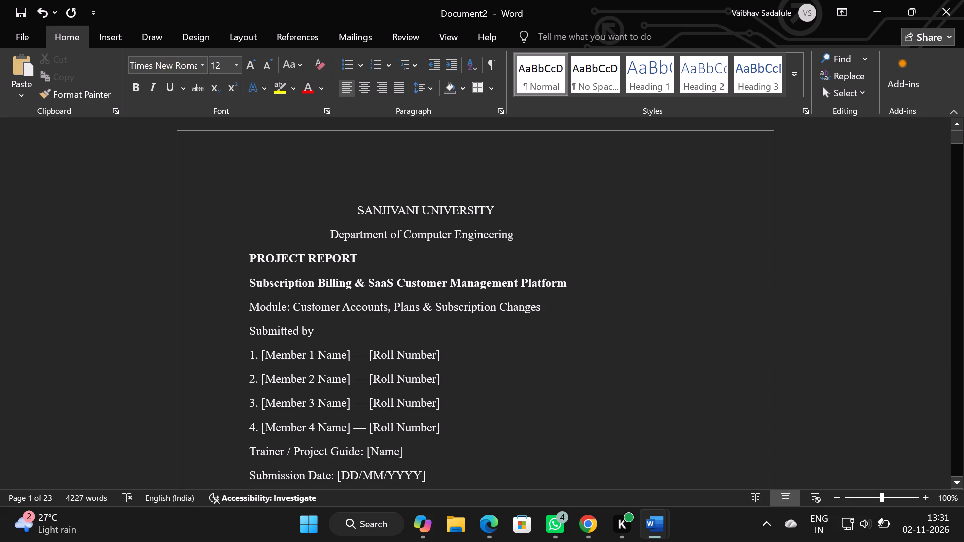
Change the bold "PROJECT REPORT" line to "PROJECT TOPIC", followed by a space.
scroll(364, 296, "down", 1)
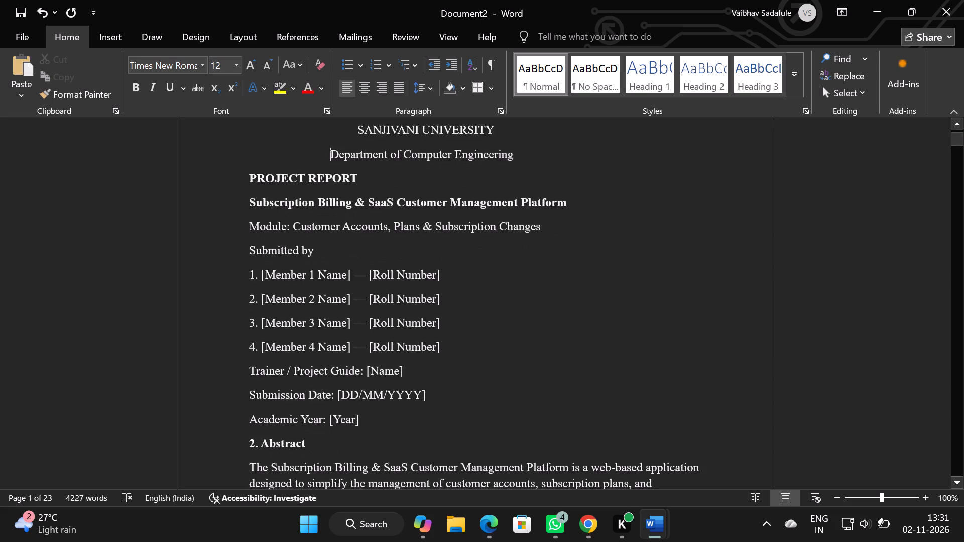
left_click_drag(246, 147, 331, 135)
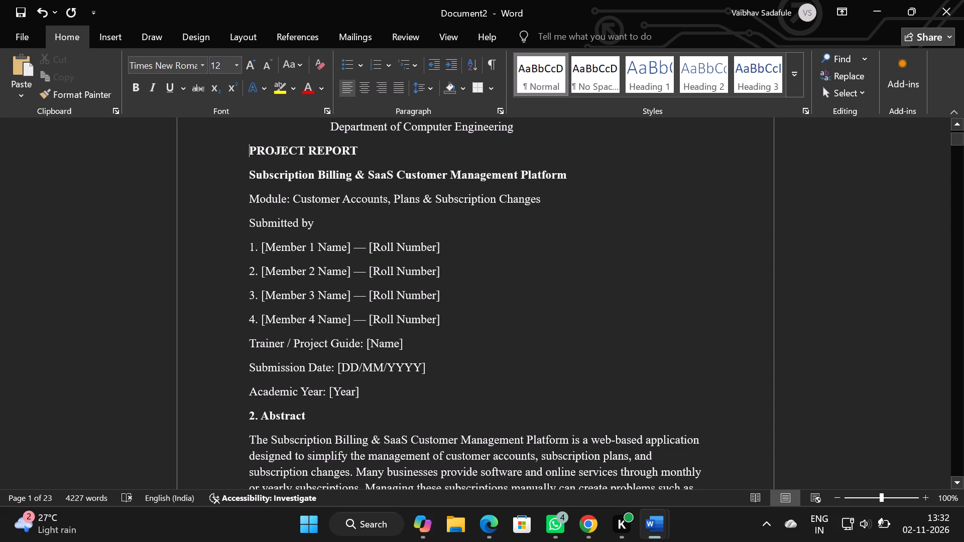
left_click_drag(331, 135, 363, 153)
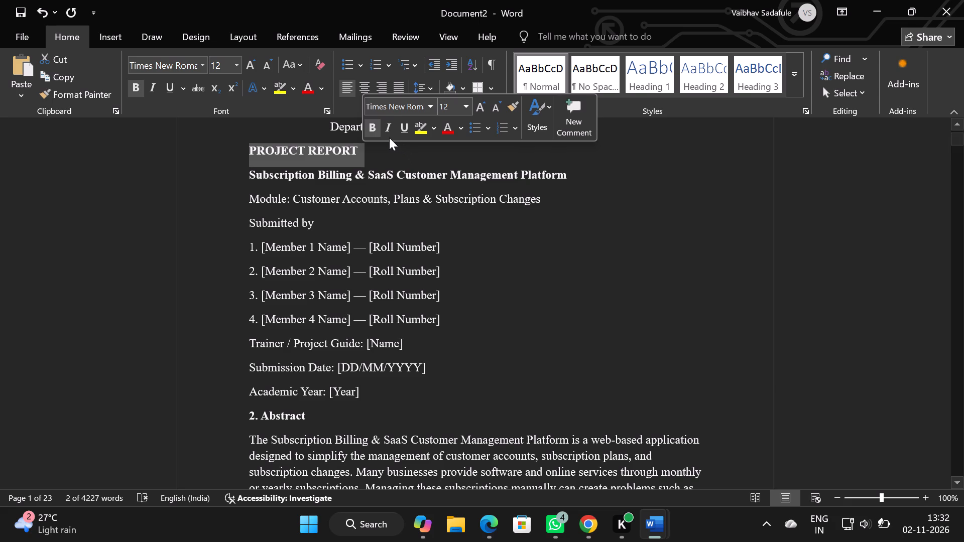
left_click(378, 161)
key("BackSpace")
key("BackSpace")
key("BackSpace")
key("BackSpace")
key("BackSpace")
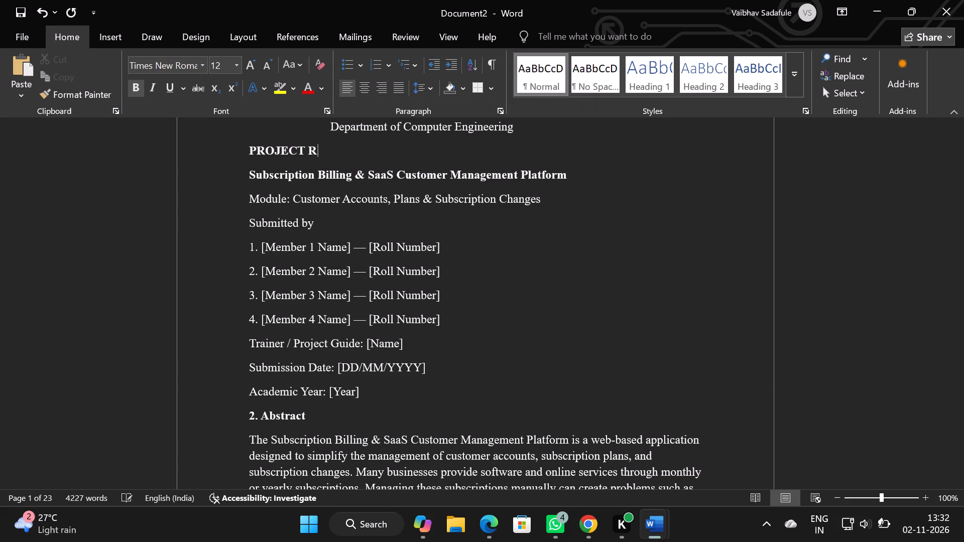
key("BackSpace")
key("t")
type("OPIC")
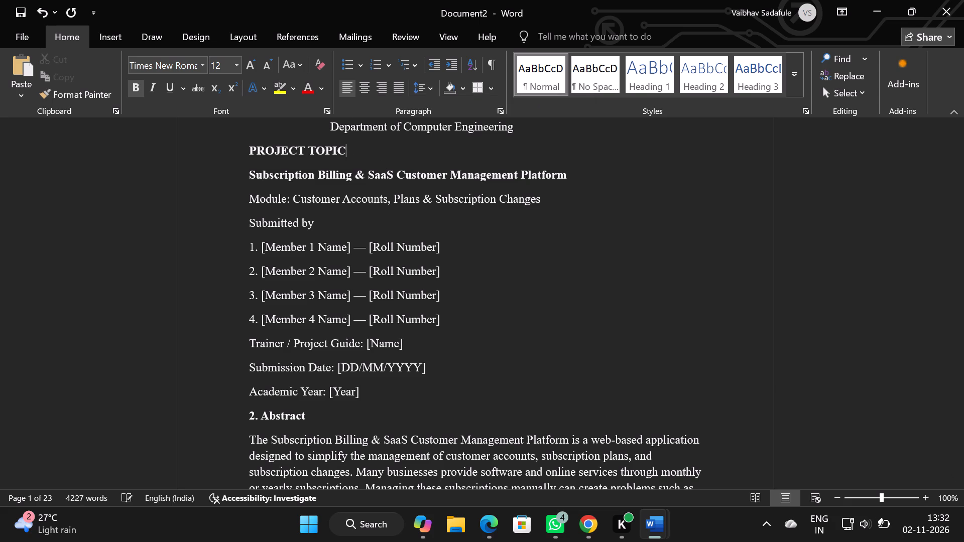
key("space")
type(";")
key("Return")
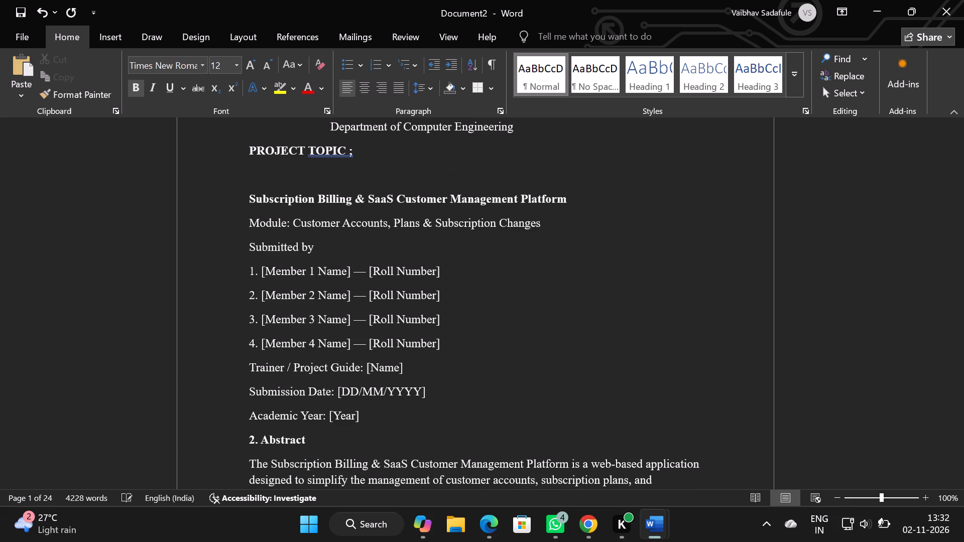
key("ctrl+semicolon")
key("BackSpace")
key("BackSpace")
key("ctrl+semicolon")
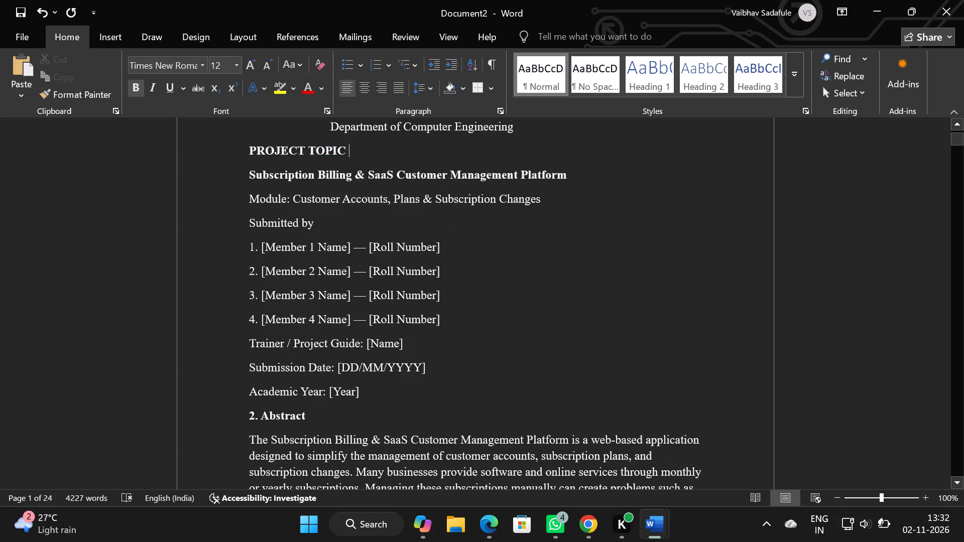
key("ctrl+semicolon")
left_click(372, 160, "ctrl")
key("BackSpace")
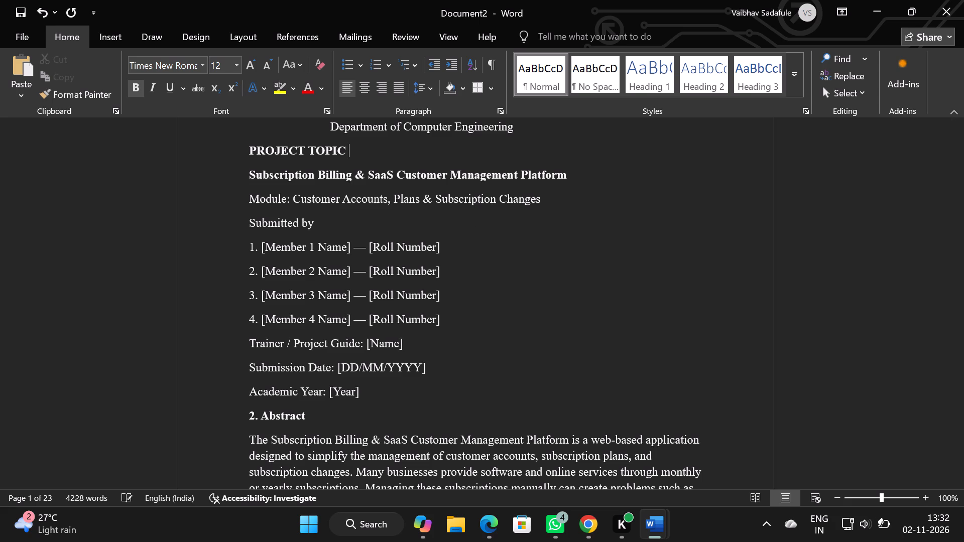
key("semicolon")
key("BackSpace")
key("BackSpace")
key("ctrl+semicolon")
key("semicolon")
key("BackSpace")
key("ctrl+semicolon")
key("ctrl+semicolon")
Add a colon at the end of the "PROJECT TOPIC" line.
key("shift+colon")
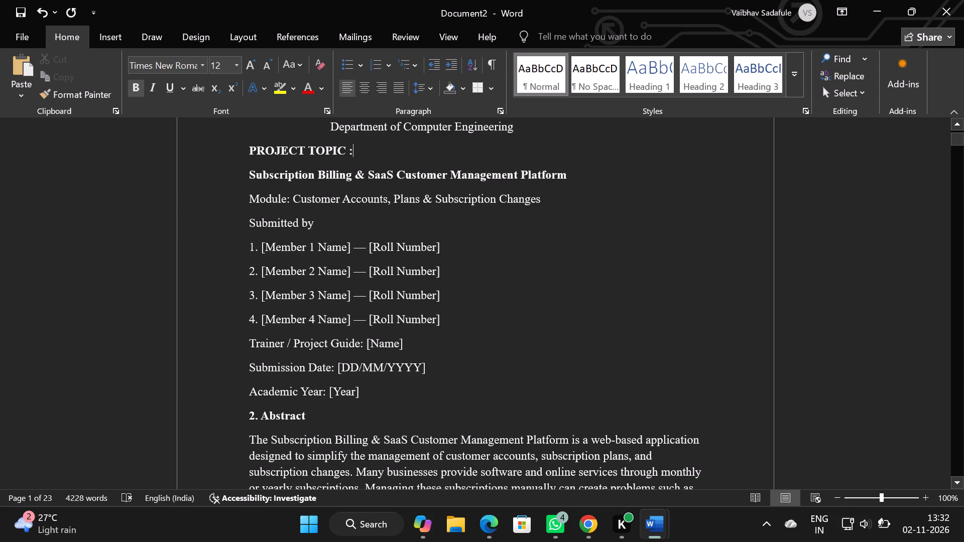
Insert four blank lines above the "2. Abstract" heading to separate it from the title details.
scroll(331, 390, "down", 2)
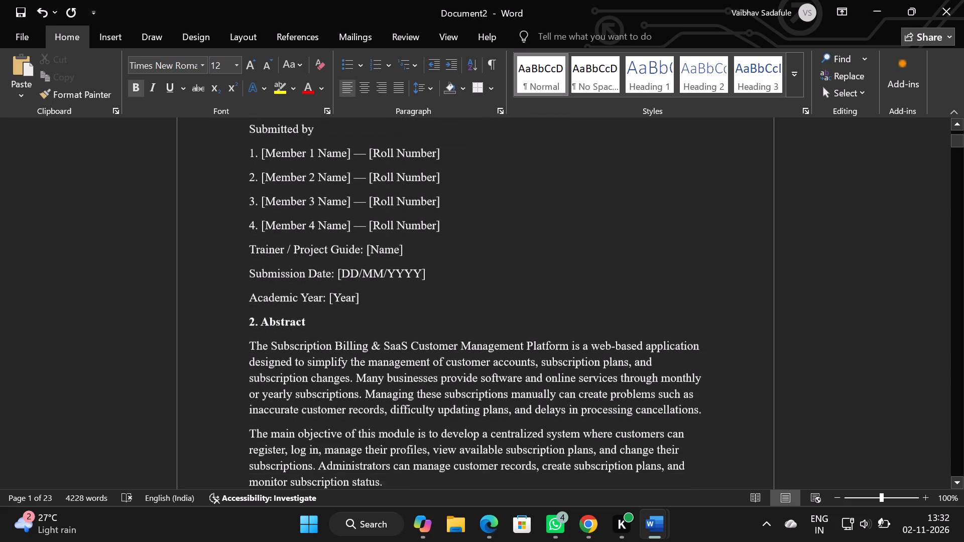
scroll(331, 390, "down", 1)
left_click(243, 287)
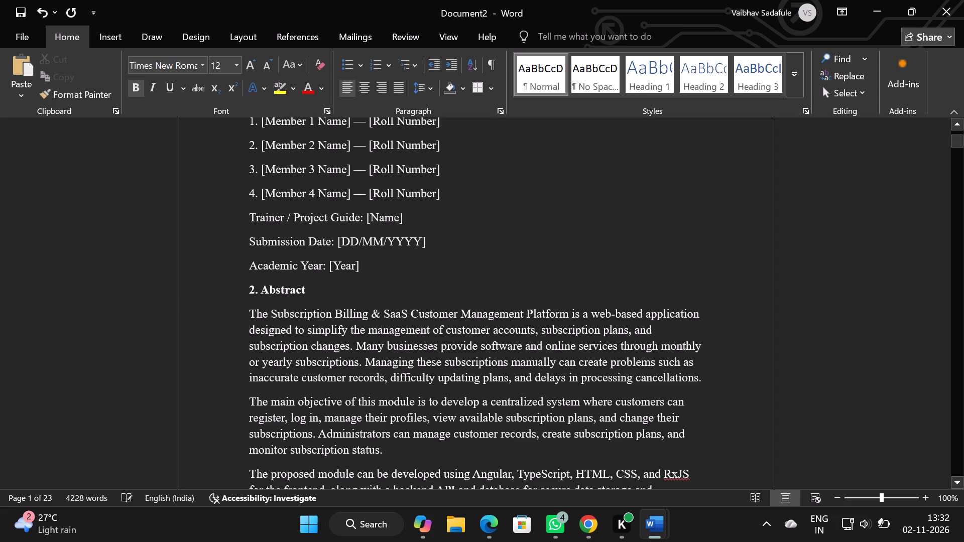
key("Return")
key("Return")
key("Return")
key("Return")
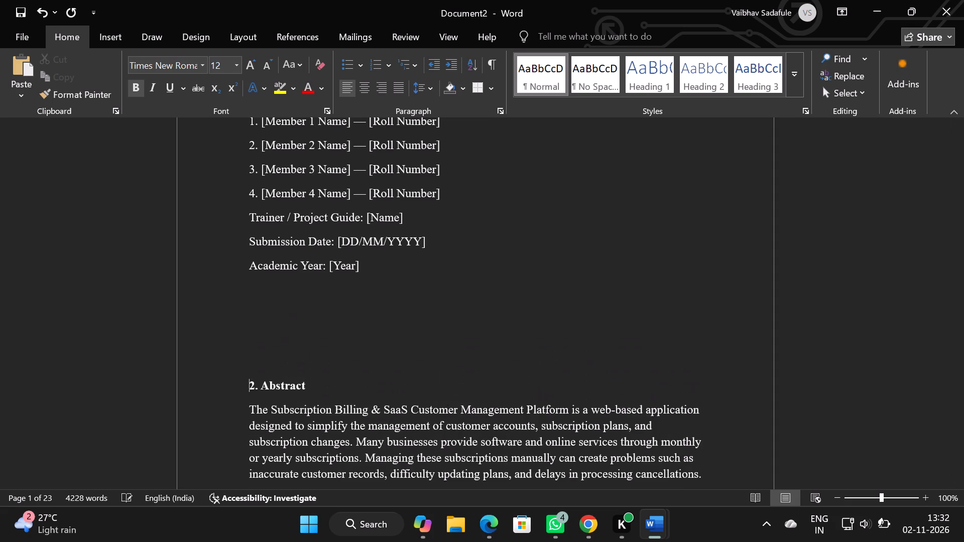
scroll(243, 287, "down", 1)
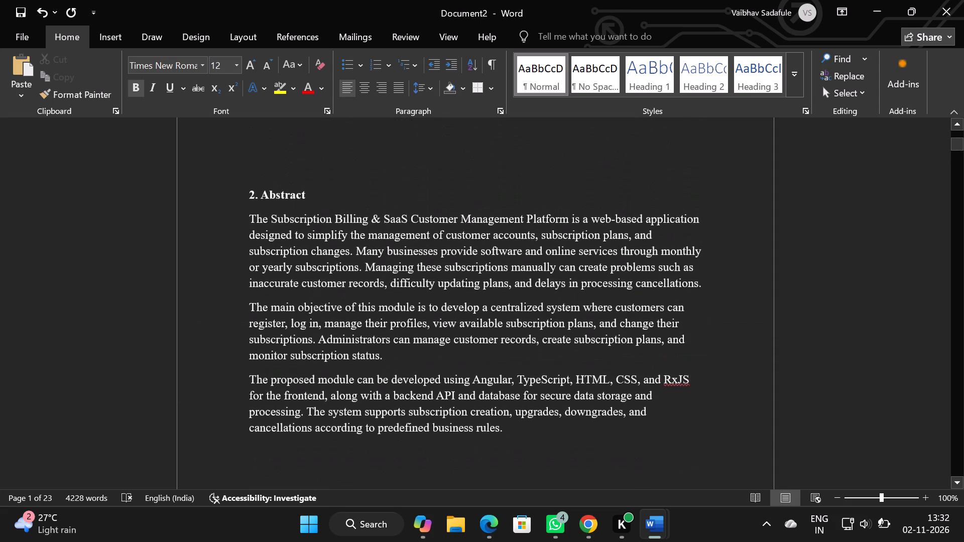
Add blank lines above the "2. Abstract" heading until it starts at the top of page 2.
scroll(243, 287, "down", 1)
key("Return")
key("Return")
key("Return")
key("Return")
key("Return")
key("Return")
key("Return")
key("Return")
key("Return")
key("Return")
key("Return")
key("Return")
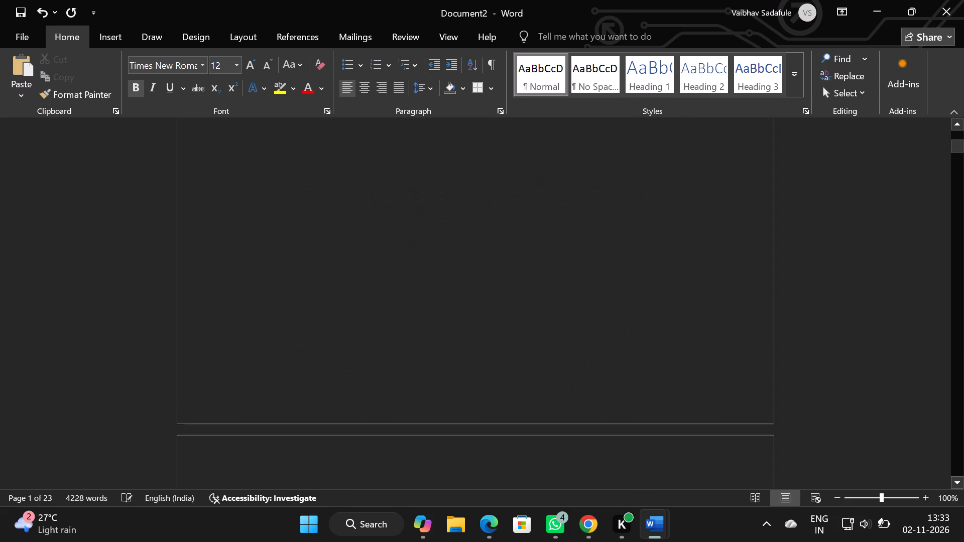
key("Return")
key("BackSpace")
key("BackSpace")
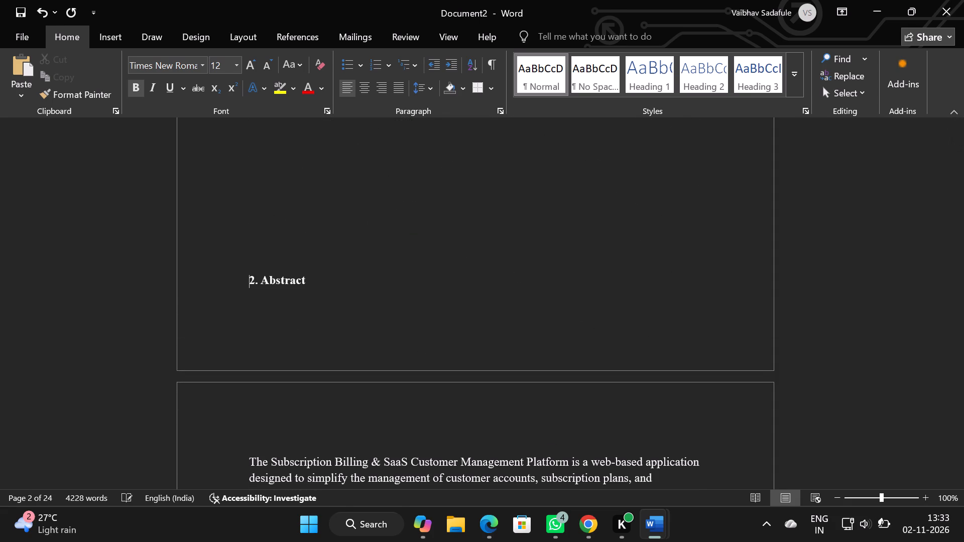
key("Return")
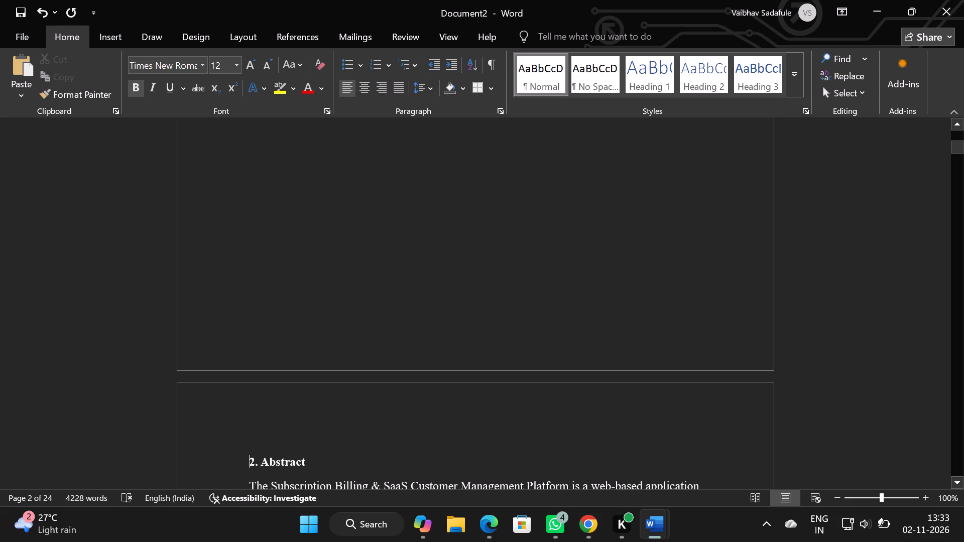
Set the "2. Abstract" heading to font size 16, keeping it bold.
left_click_drag(305, 459, 246, 459)
left_click(346, 410)
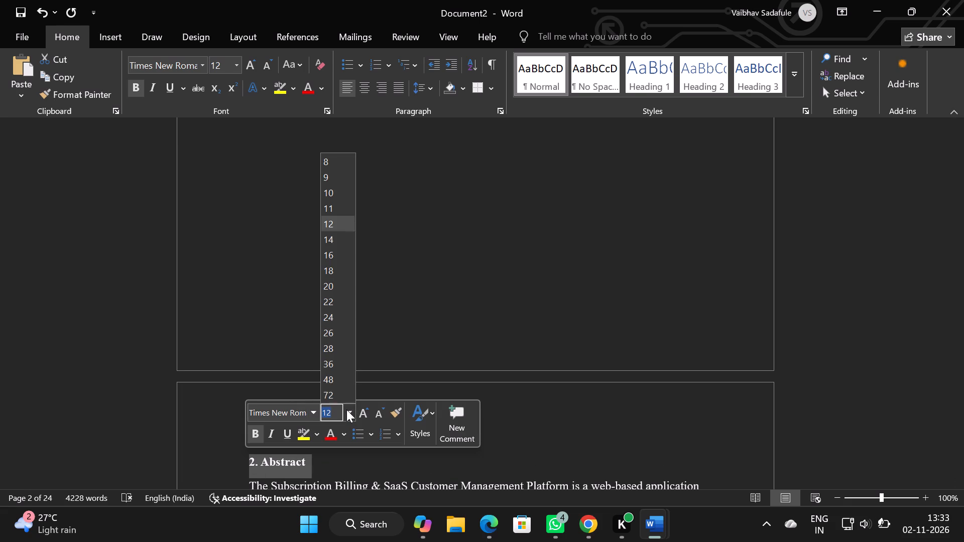
left_click(338, 218)
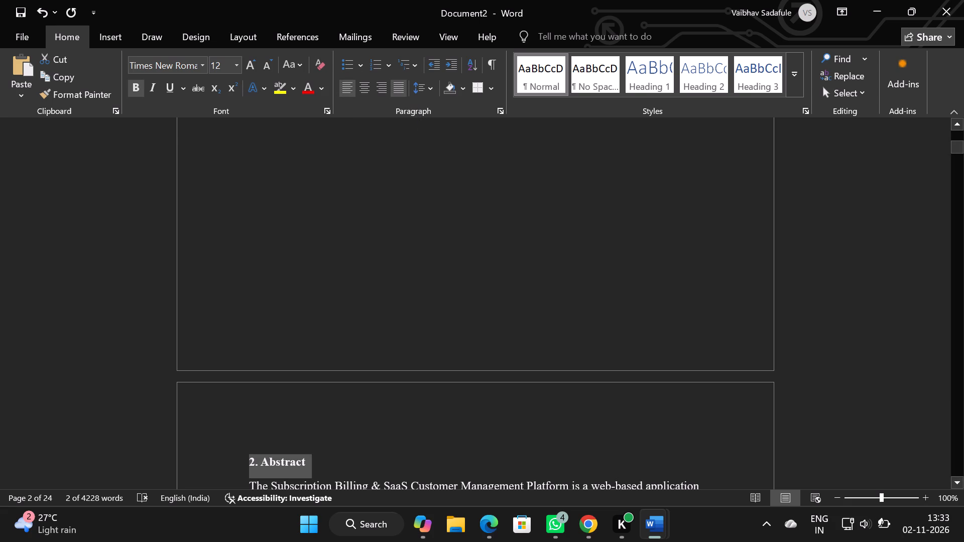
scroll(389, 286, "up", 4)
scroll(389, 286, "down", 6)
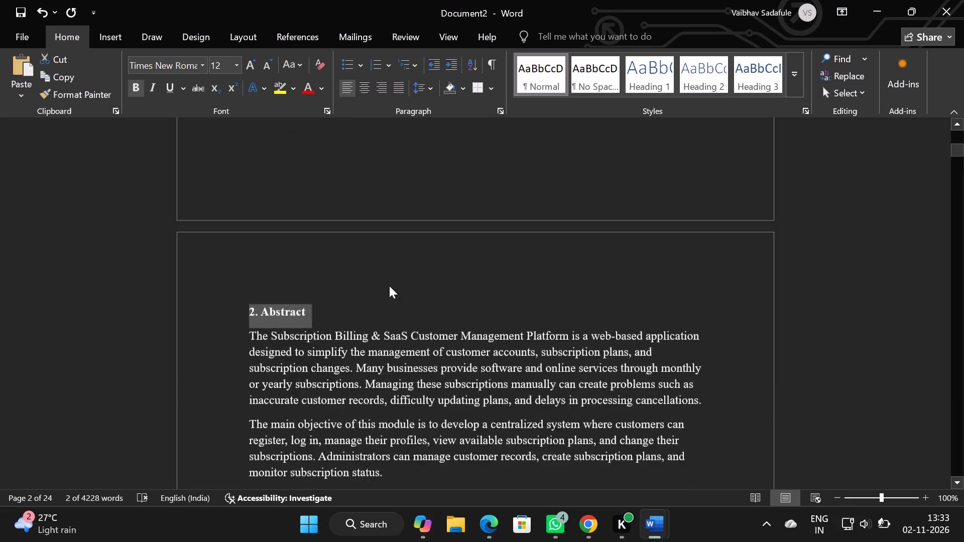
scroll(389, 286, "down", 1)
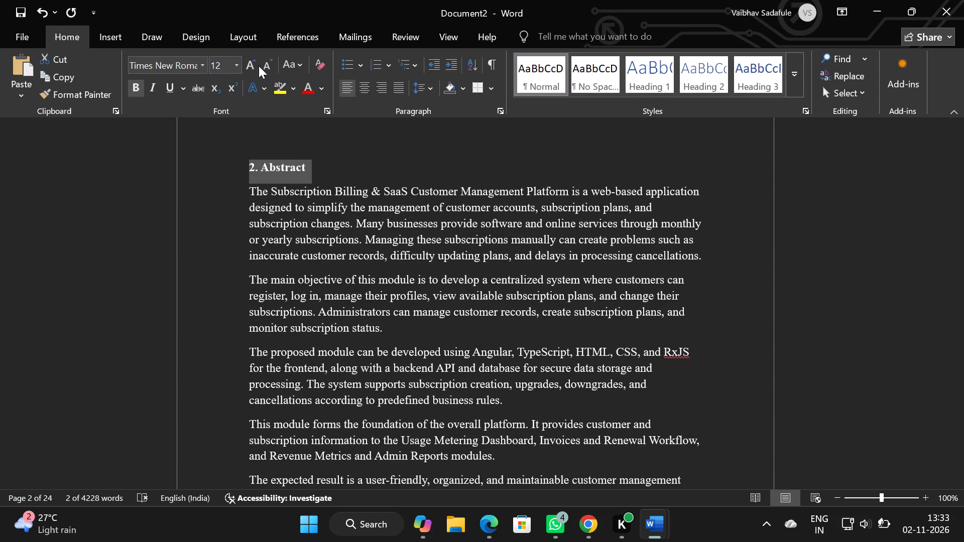
left_click(141, 84)
left_click(141, 84)
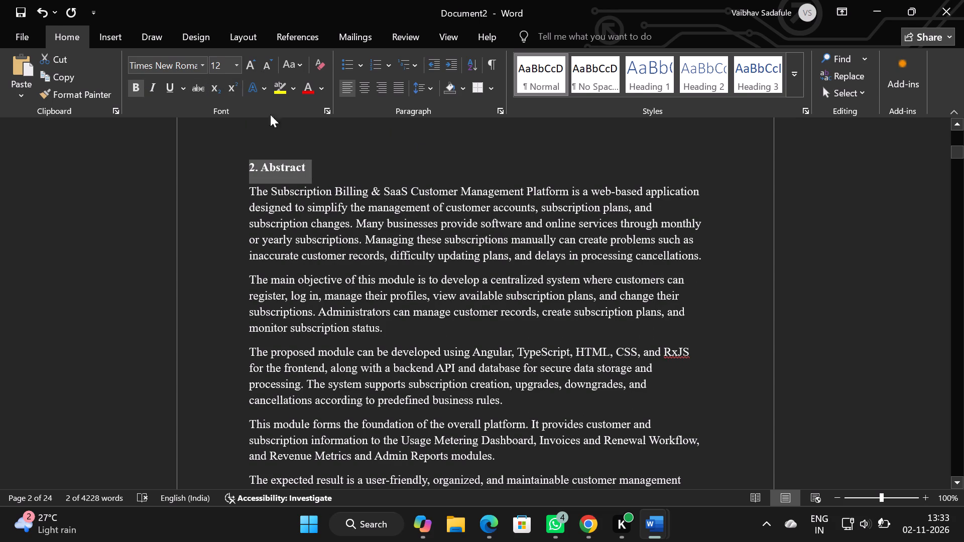
left_click(232, 68)
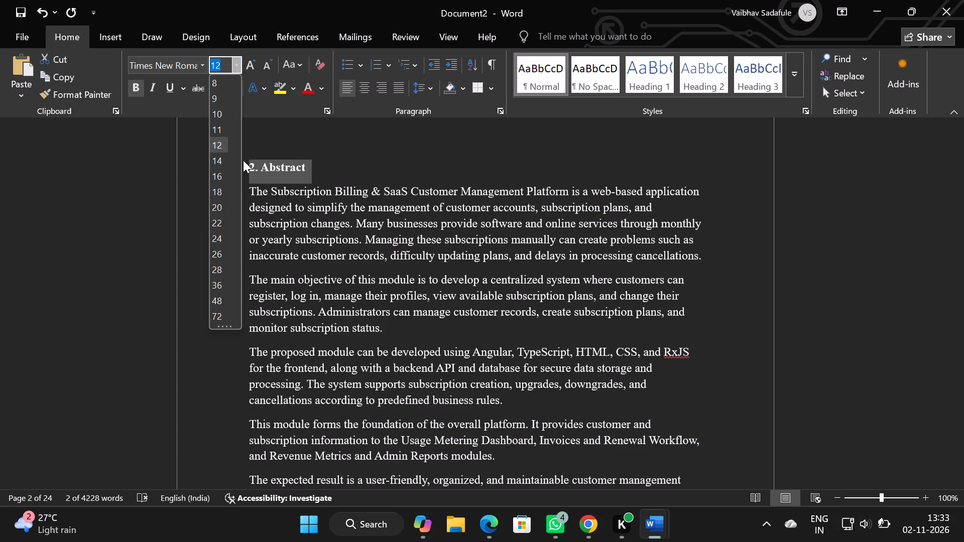
left_click(217, 180)
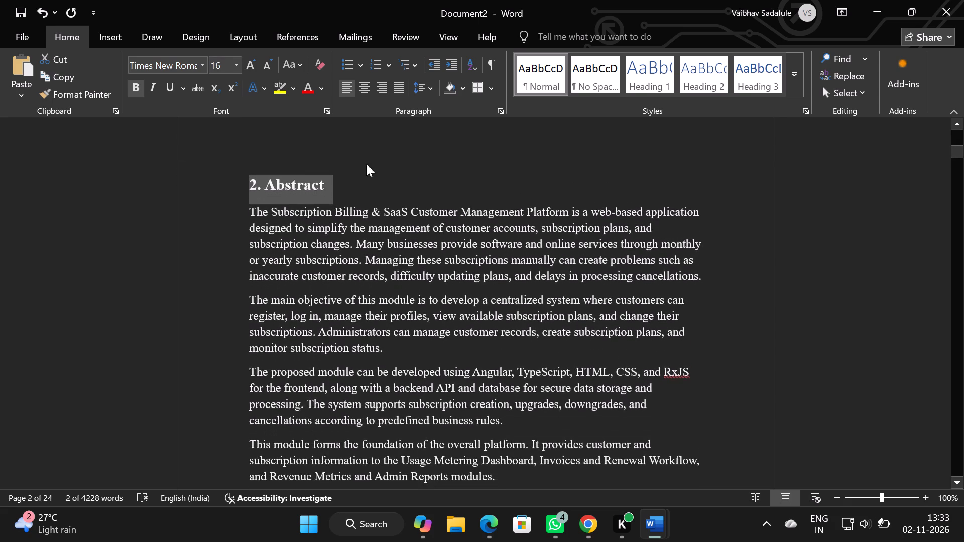
Justify all text from the first Abstract paragraph through the last paragraph before "3.2 Problem Statement".
left_click_drag(252, 213, 260, 214)
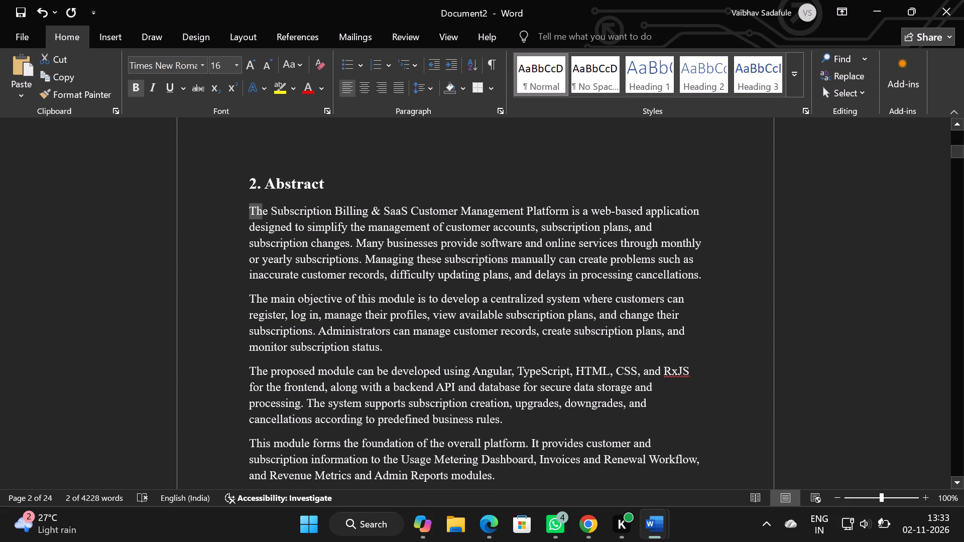
left_click_drag(260, 214, 467, 496)
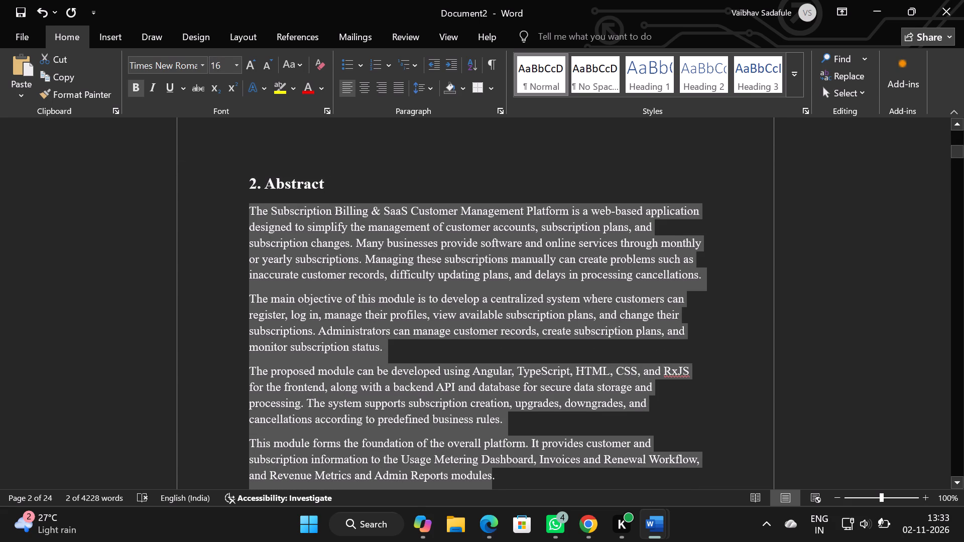
left_click_drag(467, 496, 451, 255)
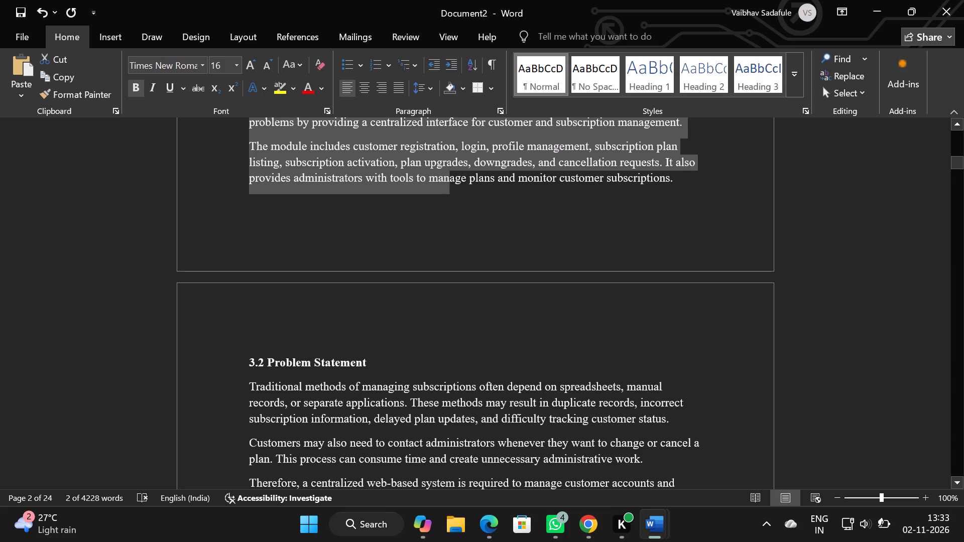
left_click_drag(451, 255, 754, 229)
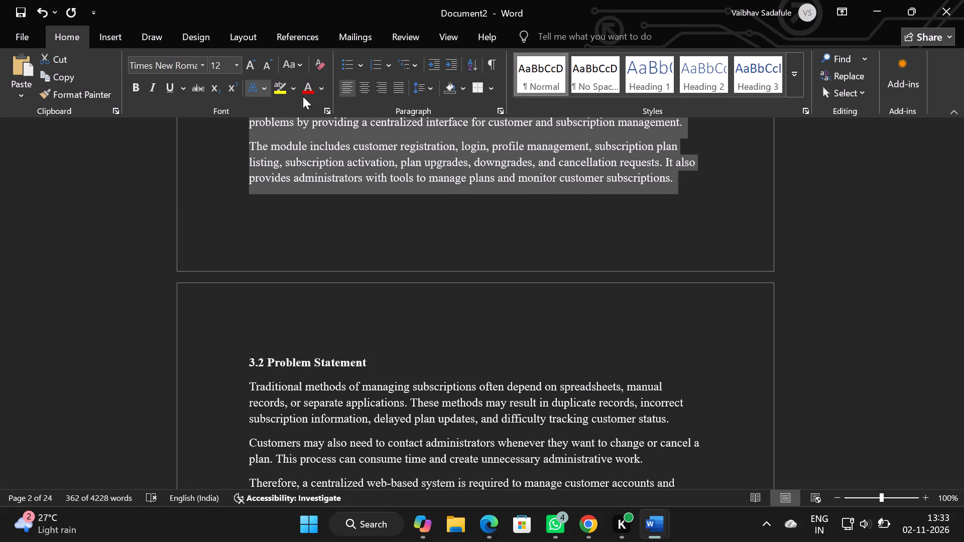
left_click(394, 84)
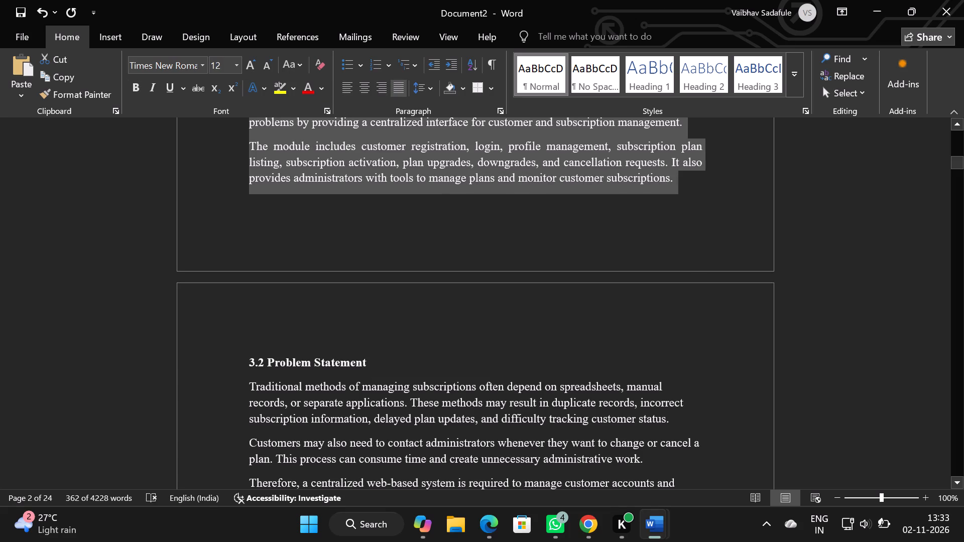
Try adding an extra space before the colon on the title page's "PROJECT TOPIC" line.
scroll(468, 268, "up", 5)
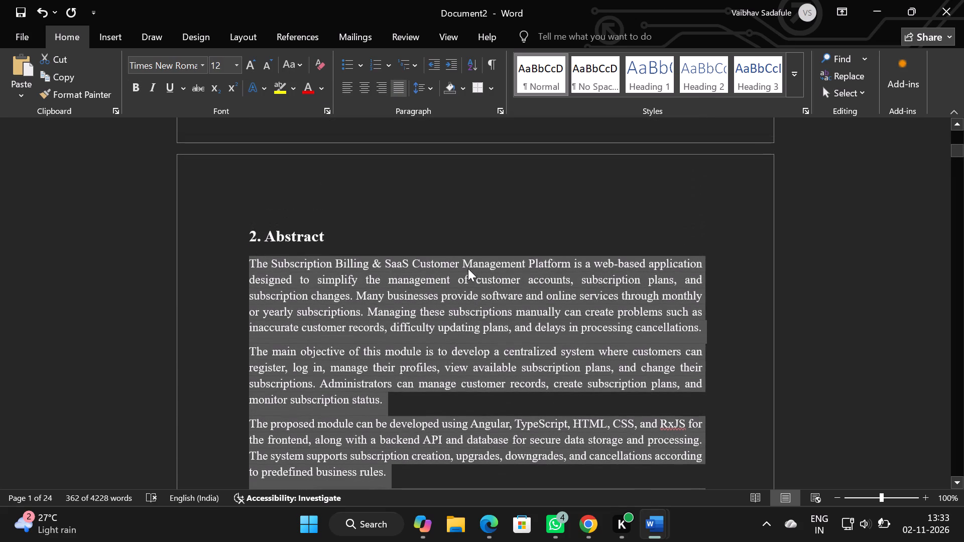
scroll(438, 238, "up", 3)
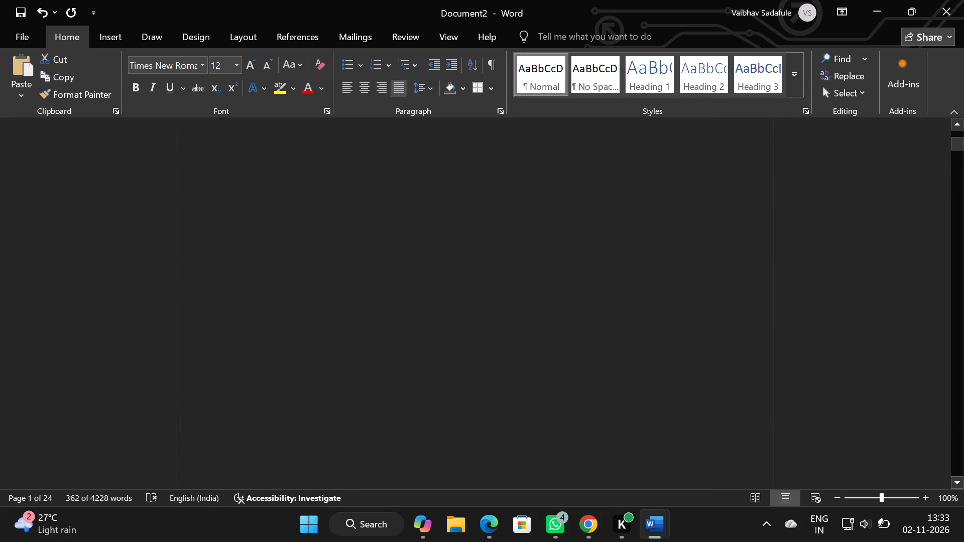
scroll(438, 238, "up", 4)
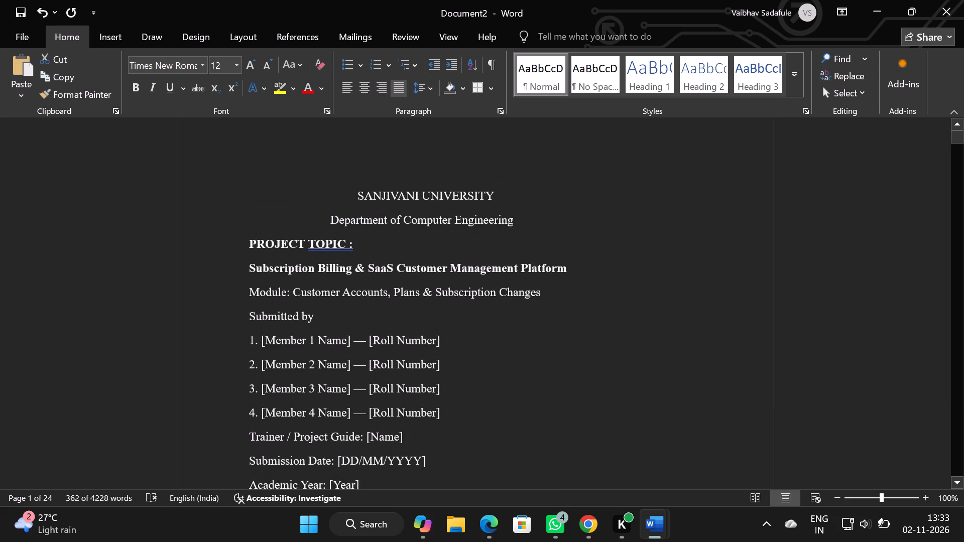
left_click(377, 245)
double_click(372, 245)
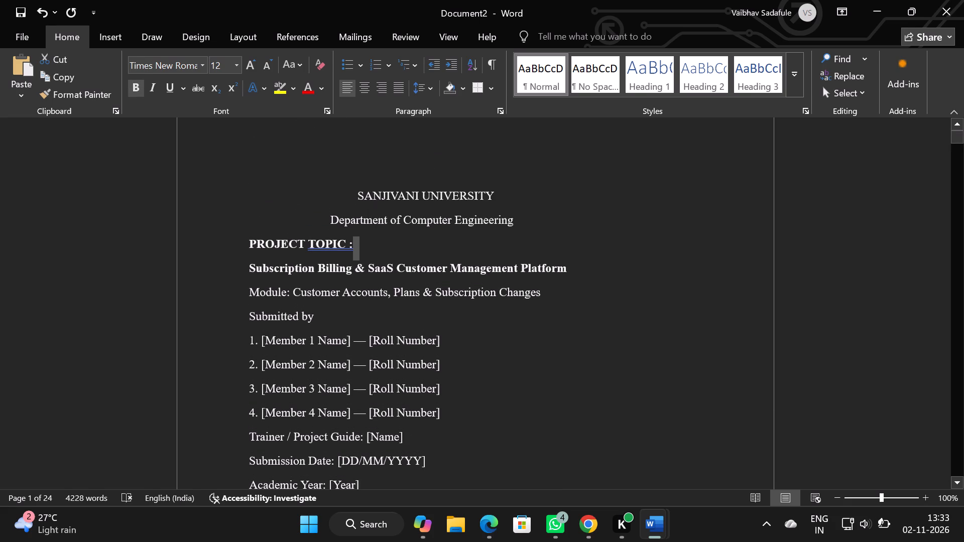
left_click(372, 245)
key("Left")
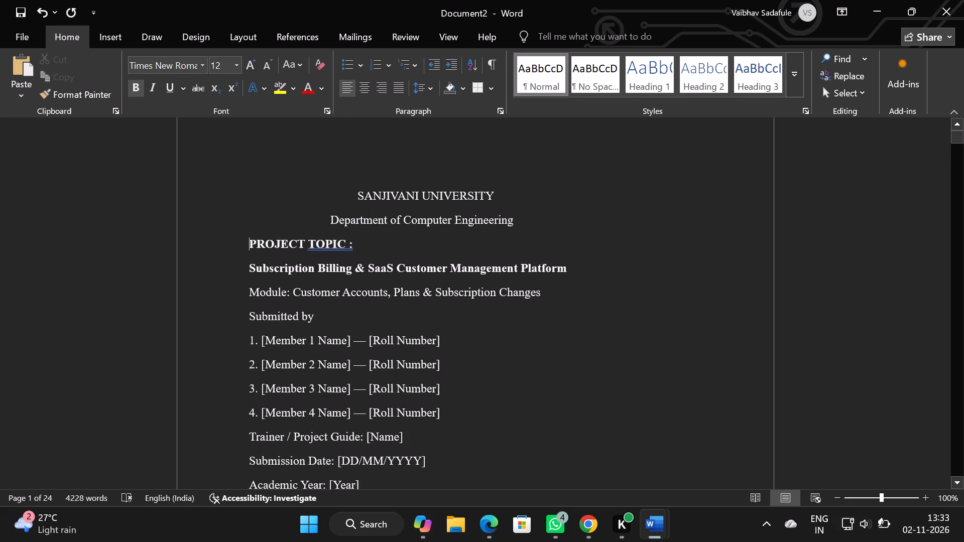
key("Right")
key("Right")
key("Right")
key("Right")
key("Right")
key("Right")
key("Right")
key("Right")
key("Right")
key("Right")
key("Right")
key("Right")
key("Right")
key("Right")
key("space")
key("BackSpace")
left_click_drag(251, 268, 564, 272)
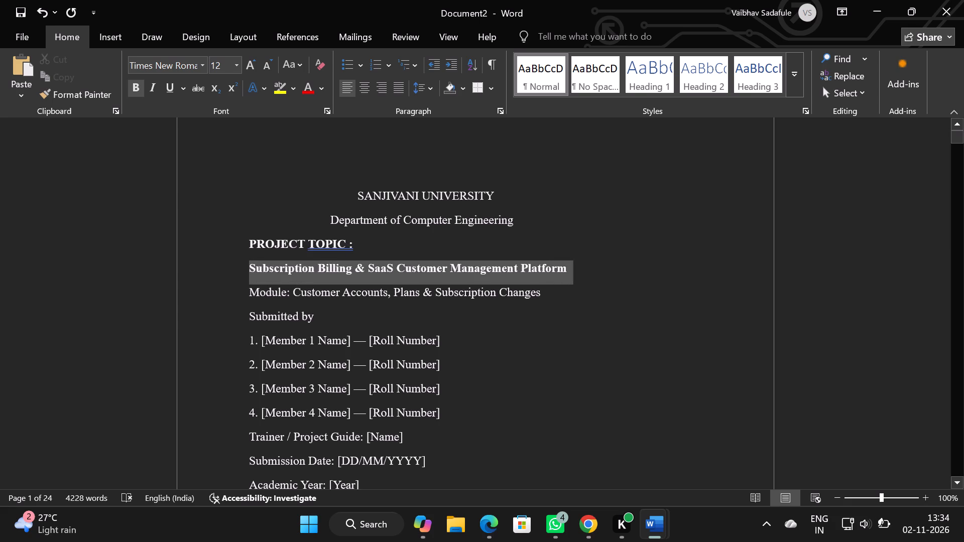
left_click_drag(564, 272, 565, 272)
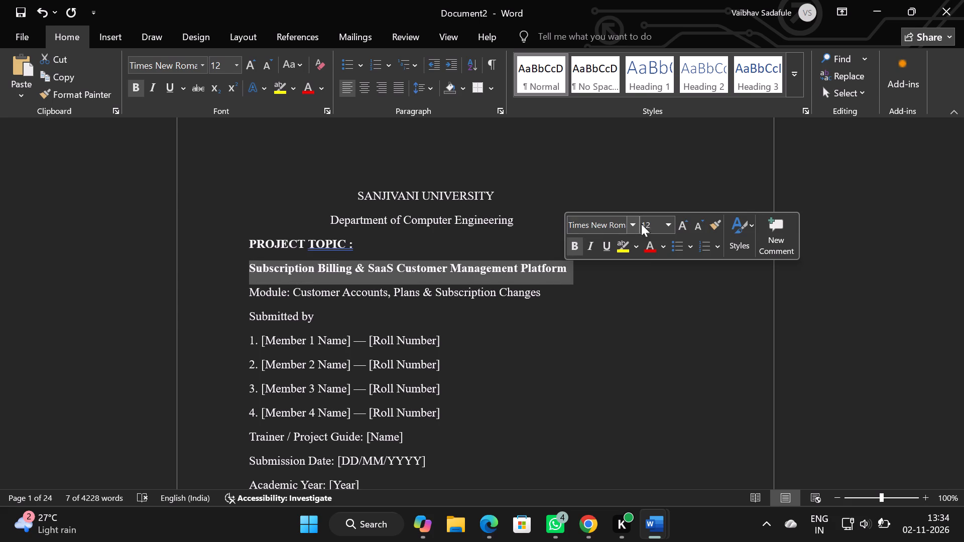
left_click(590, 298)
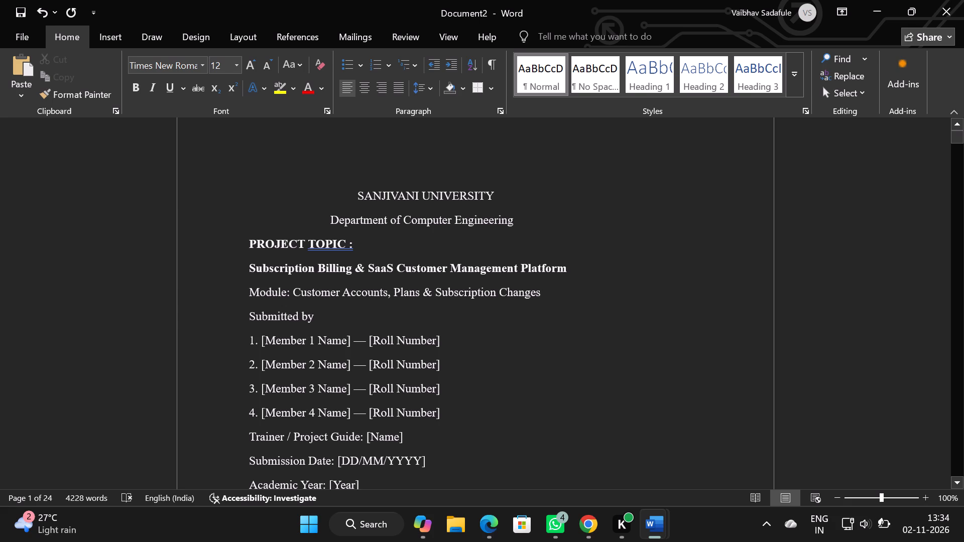
Replace the "[Member 1 Name] — [Roll Number]" placeholder under "Submitted by" with the first member's name.
left_click_drag(260, 341, 439, 341)
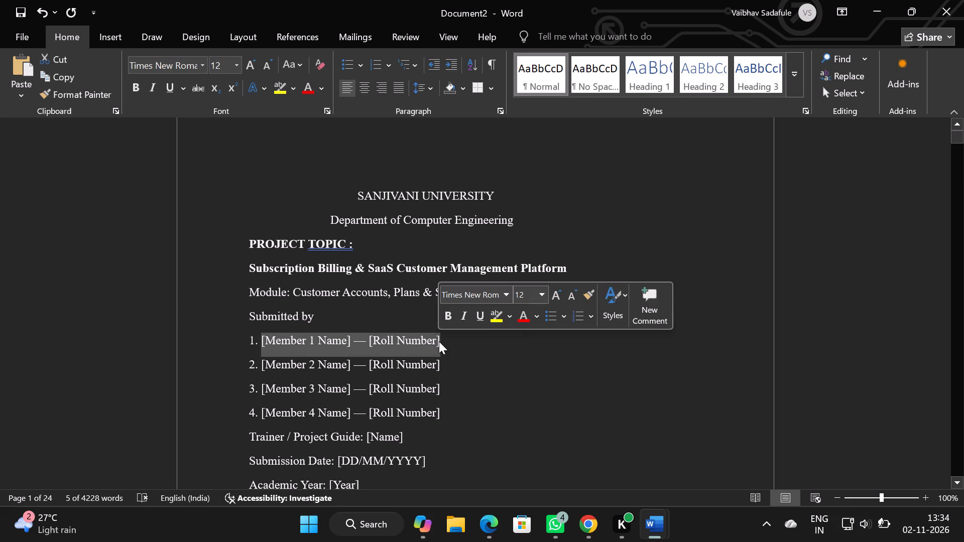
key("BackSpace")
left_click(439, 341)
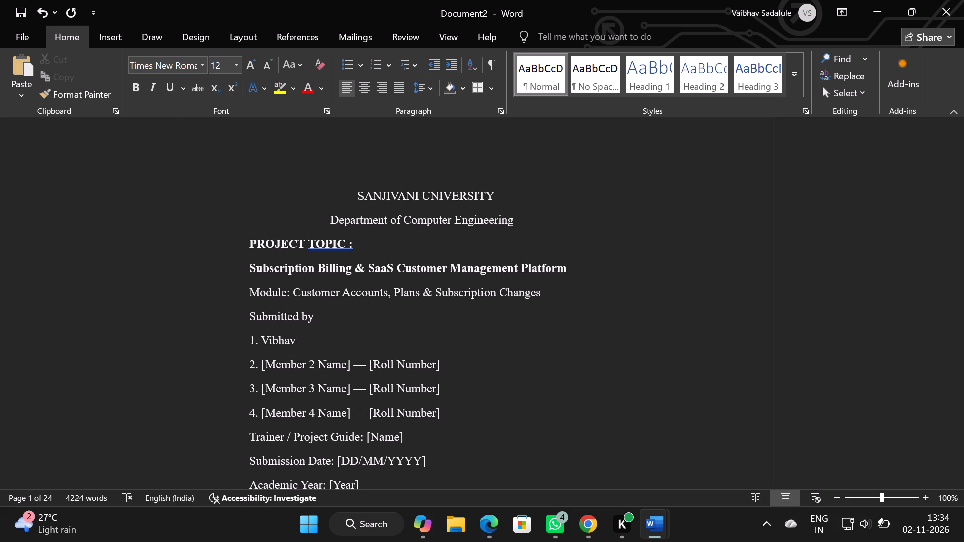
key("BackSpace")
key("BackSpace")
key("BackSpace")
key("BackSpace")
key("BackSpace")
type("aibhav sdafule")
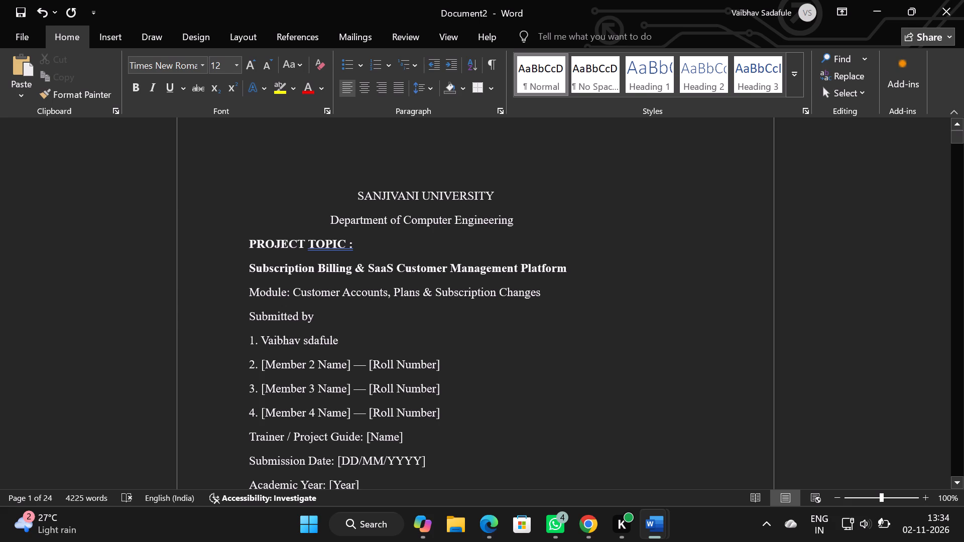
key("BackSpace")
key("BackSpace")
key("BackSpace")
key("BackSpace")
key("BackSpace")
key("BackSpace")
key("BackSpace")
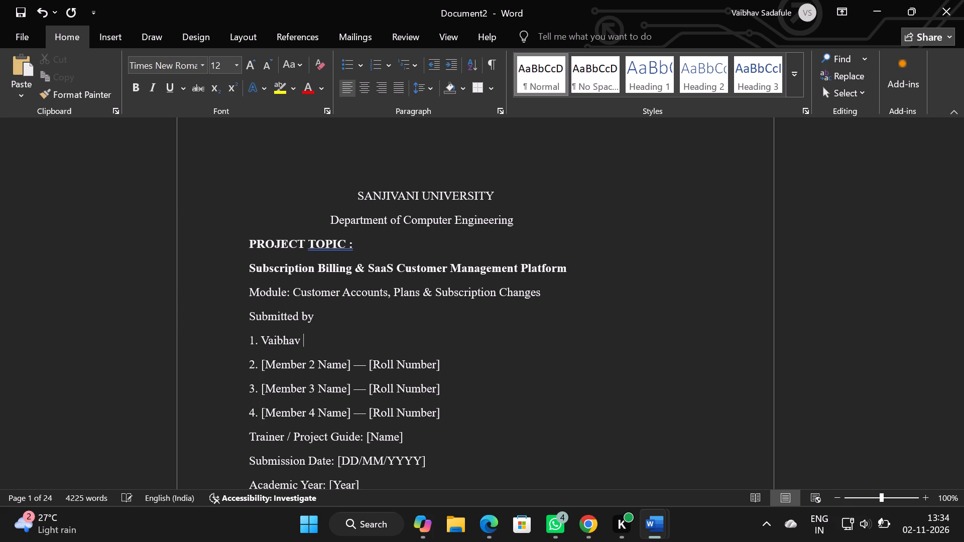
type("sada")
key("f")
Clear the first member's name under "Submitted by" and re-enter the full name in capital letters.
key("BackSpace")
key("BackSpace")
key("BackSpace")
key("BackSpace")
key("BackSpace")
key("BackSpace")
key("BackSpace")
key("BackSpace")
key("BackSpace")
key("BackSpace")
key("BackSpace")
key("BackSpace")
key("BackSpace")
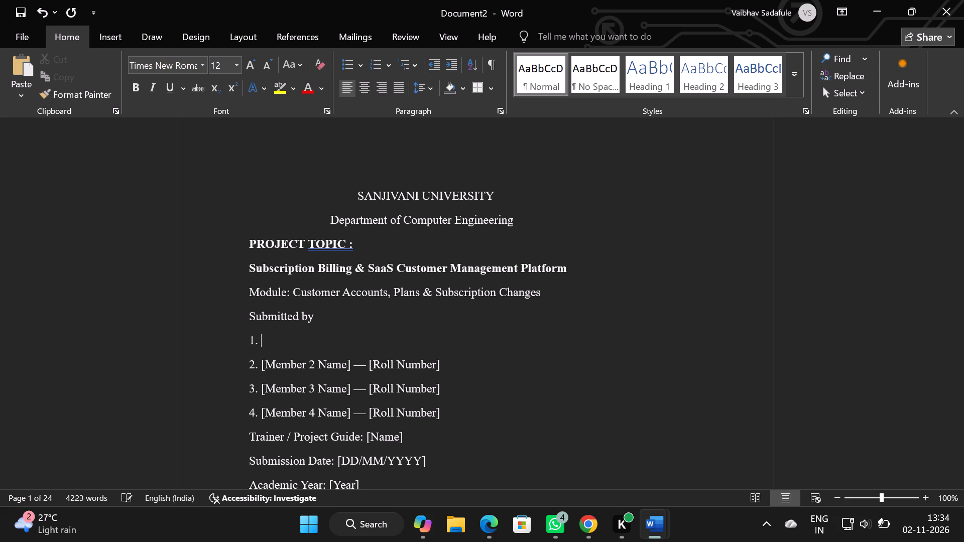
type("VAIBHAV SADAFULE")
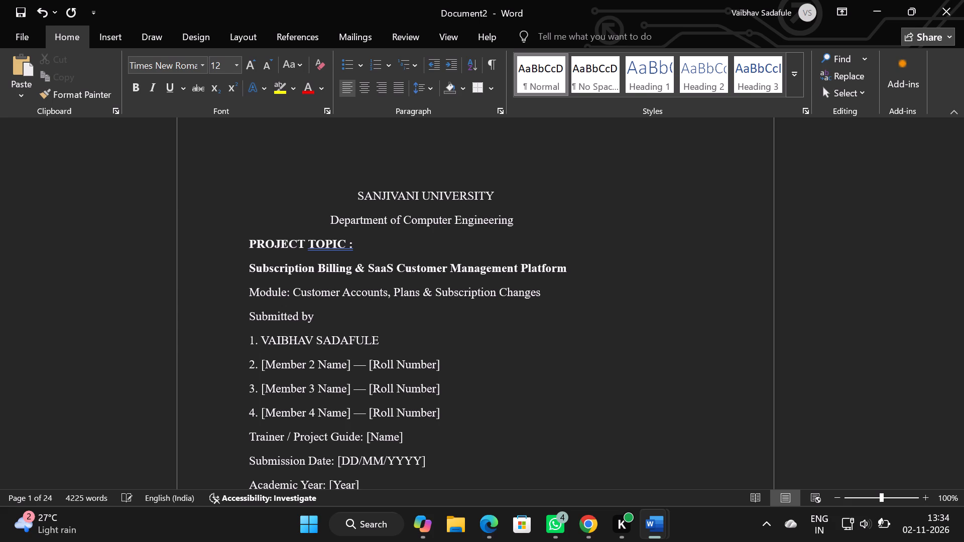
Add the first member's roll number after the name under "Submitted by", separated by three spaces.
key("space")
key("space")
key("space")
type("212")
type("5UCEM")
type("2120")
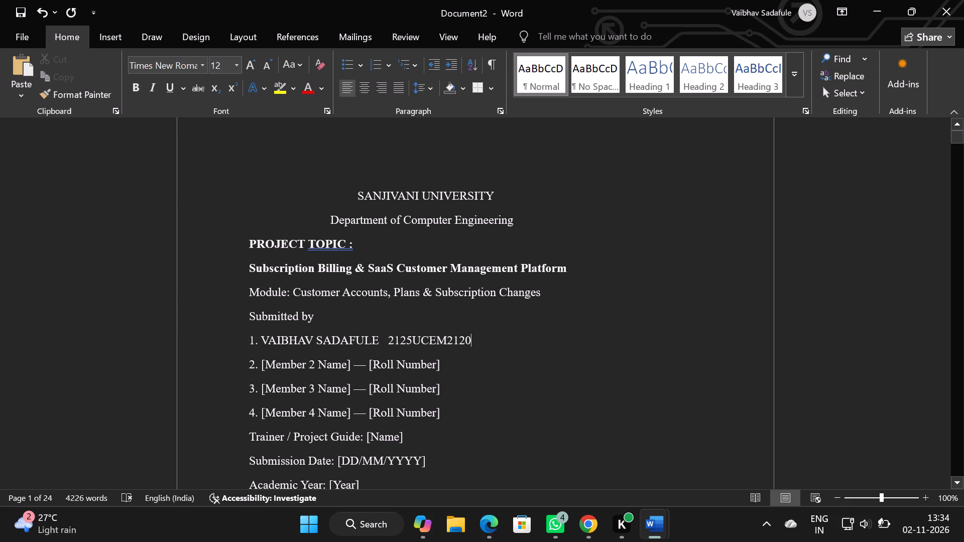
Replace the "[Member 2 Name] — [Roll Number]" placeholder with the second member's full name in capital letters.
left_click(448, 359)
left_click_drag(448, 359, 273, 374)
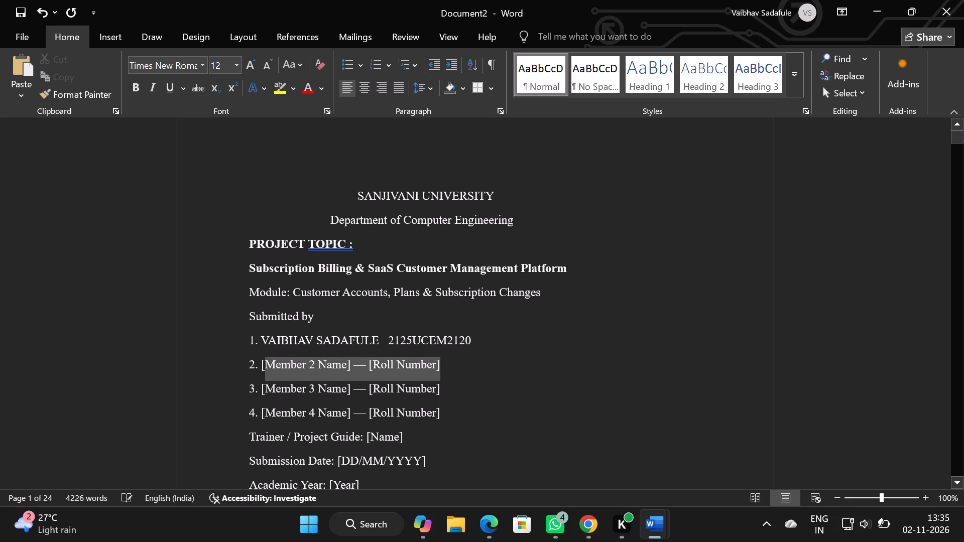
left_click_drag(273, 374, 260, 370)
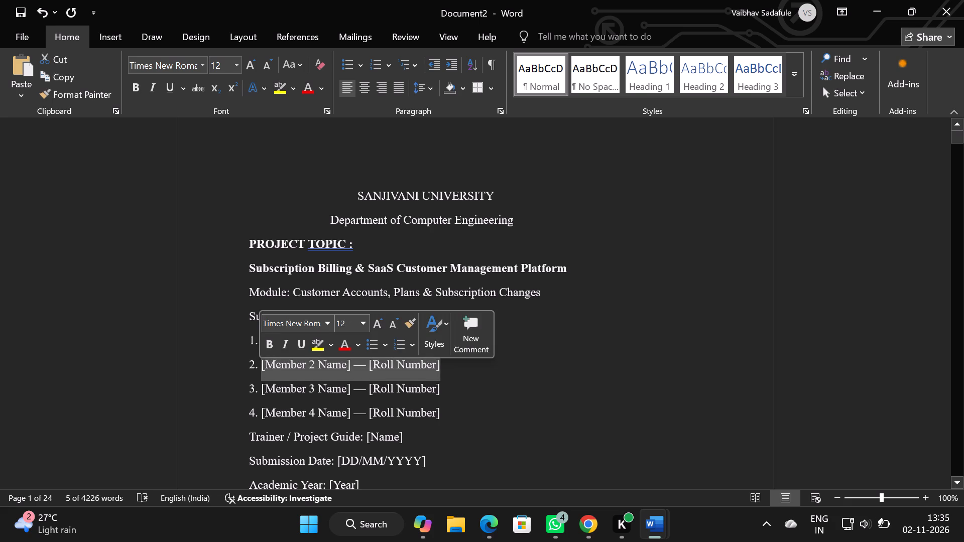
key("BackSpace")
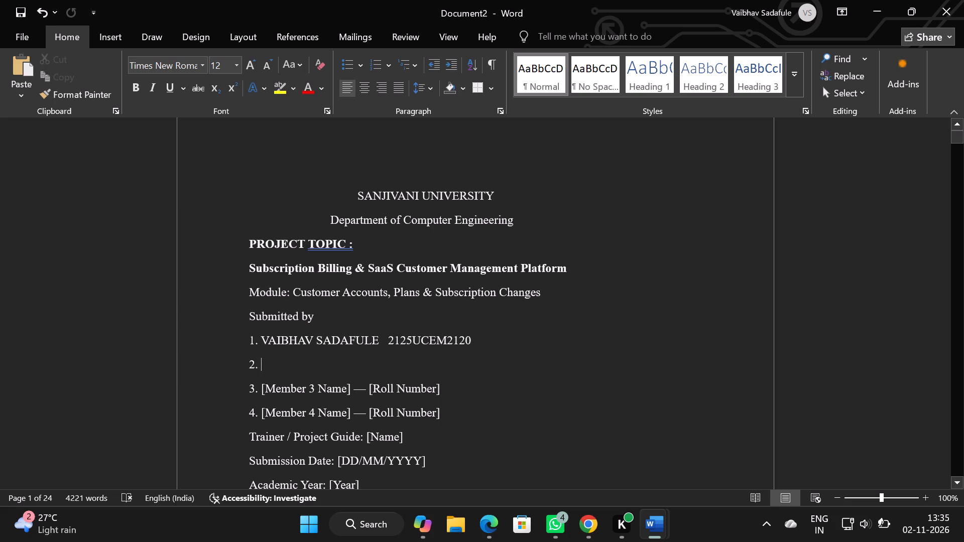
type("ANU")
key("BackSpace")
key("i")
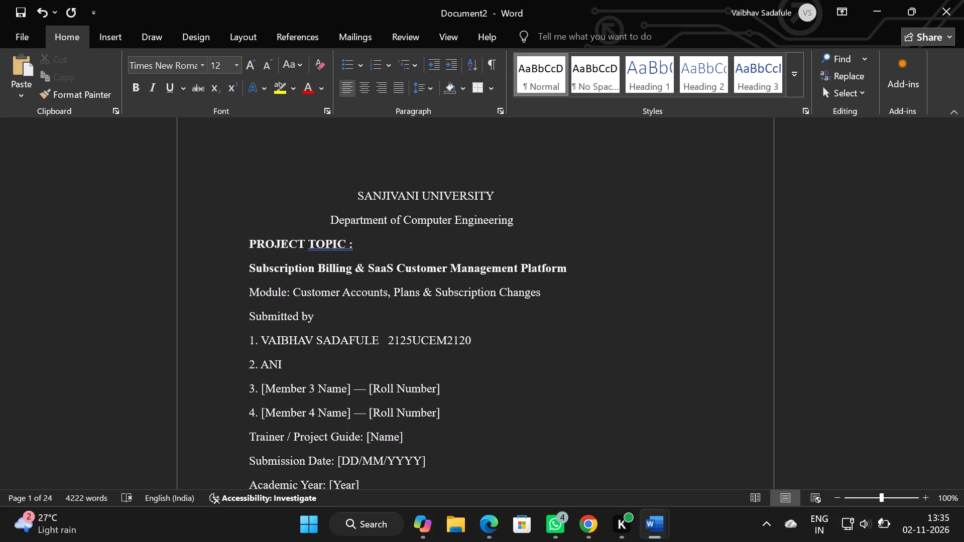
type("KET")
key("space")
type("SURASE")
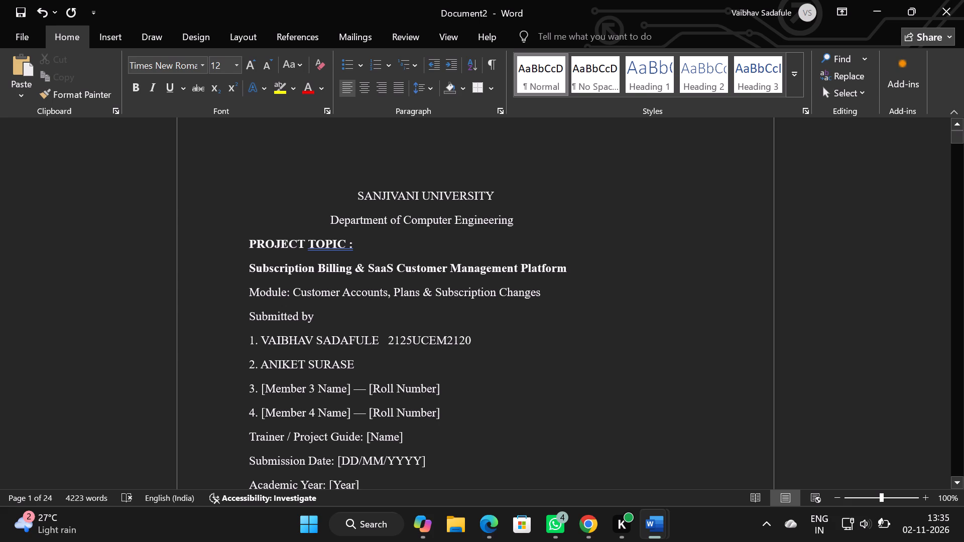
Add the second member's roll number after the name, spaced to line up beneath the first member's roll number.
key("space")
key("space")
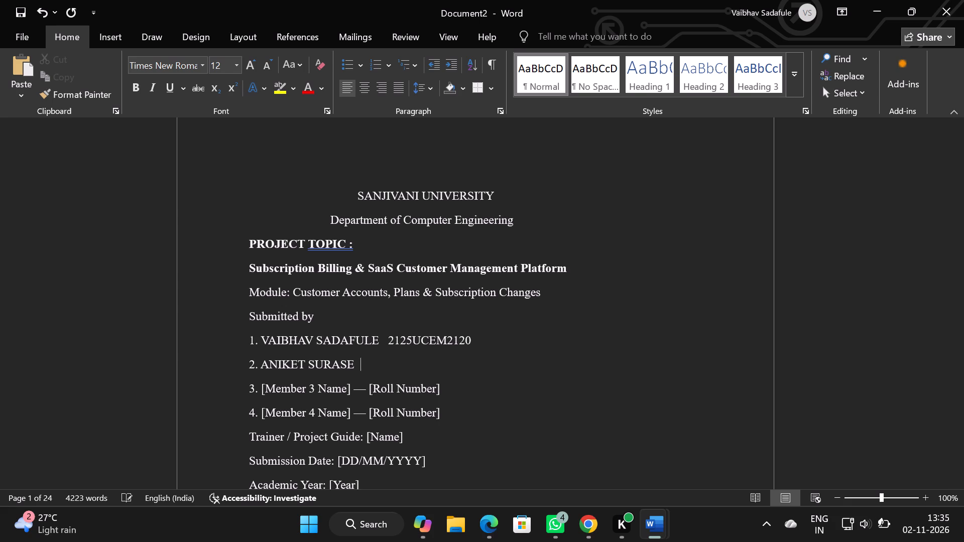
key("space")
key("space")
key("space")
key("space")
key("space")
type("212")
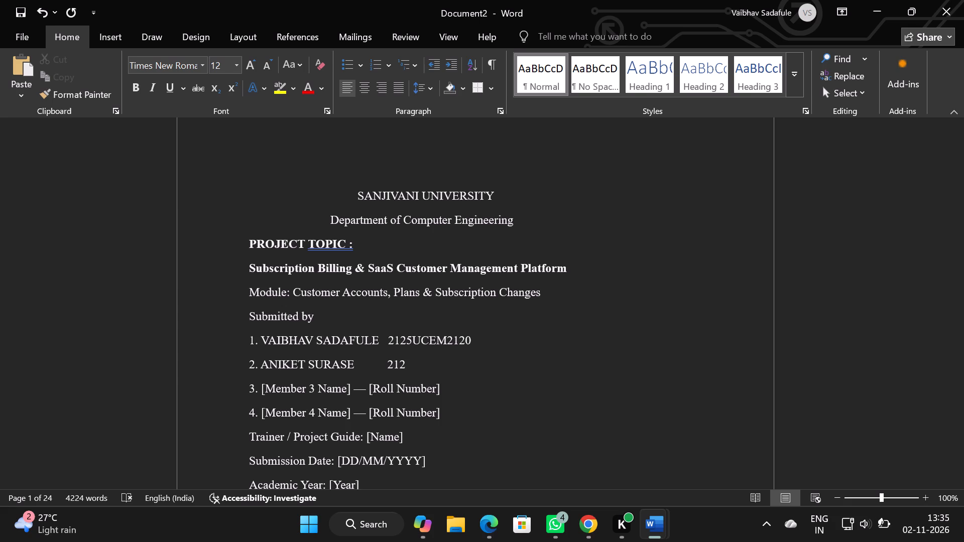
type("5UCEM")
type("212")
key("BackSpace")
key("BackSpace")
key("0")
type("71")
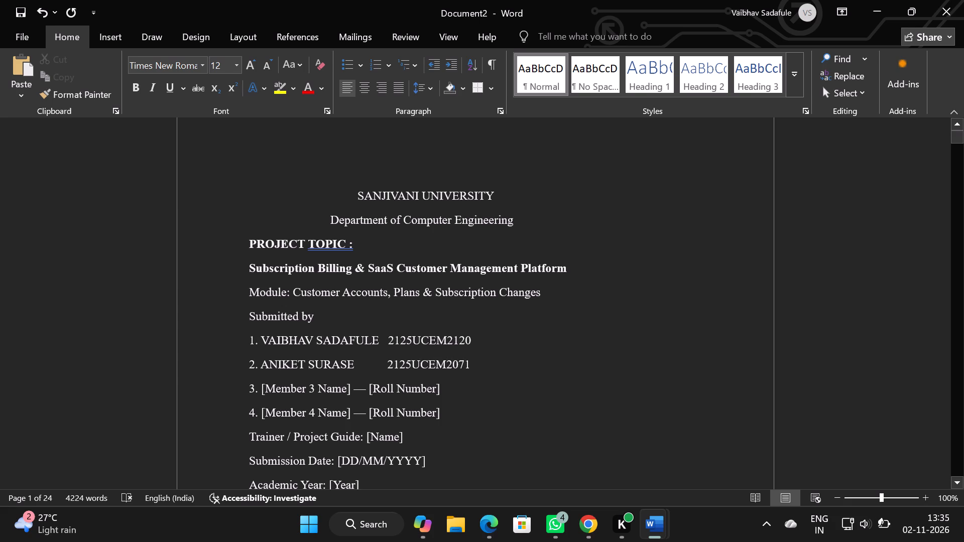
Replace the "[Member 3 Name] — [Roll Number]" placeholder with the third member's full name in capital letters.
left_click_drag(258, 389, 414, 409)
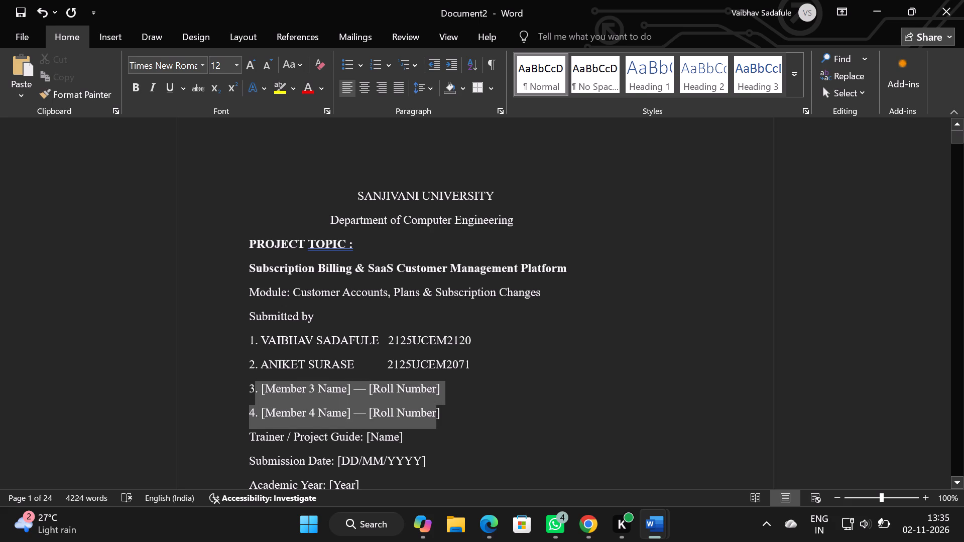
left_click_drag(414, 409, 448, 393)
left_click(448, 393)
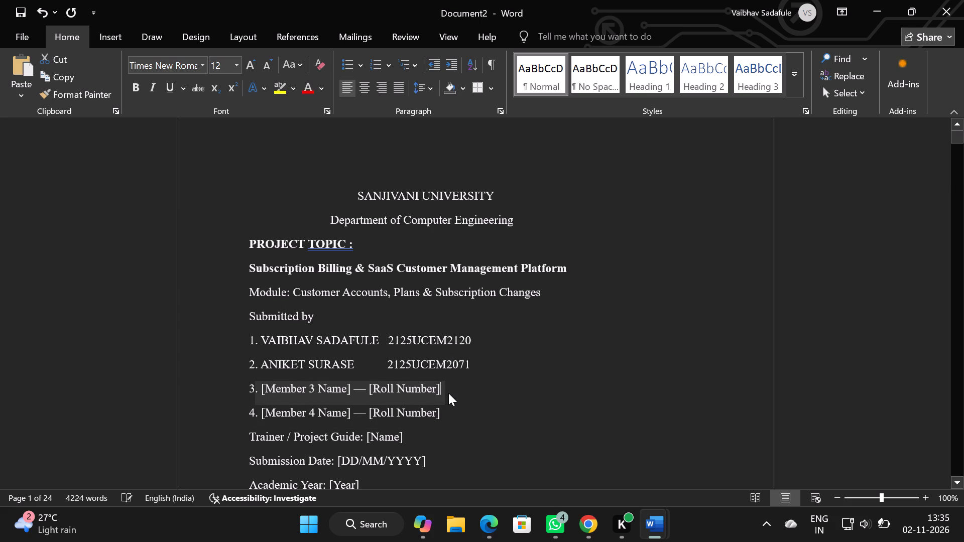
key("BackSpace")
key("BackSpace")
key("BackSpace")
key("BackSpace")
key("BackSpace")
key("BackSpace")
key("BackSpace")
key("BackSpace")
key("BackSpace")
key("BackSpace")
key("BackSpace")
key("BackSpace")
key("BackSpace")
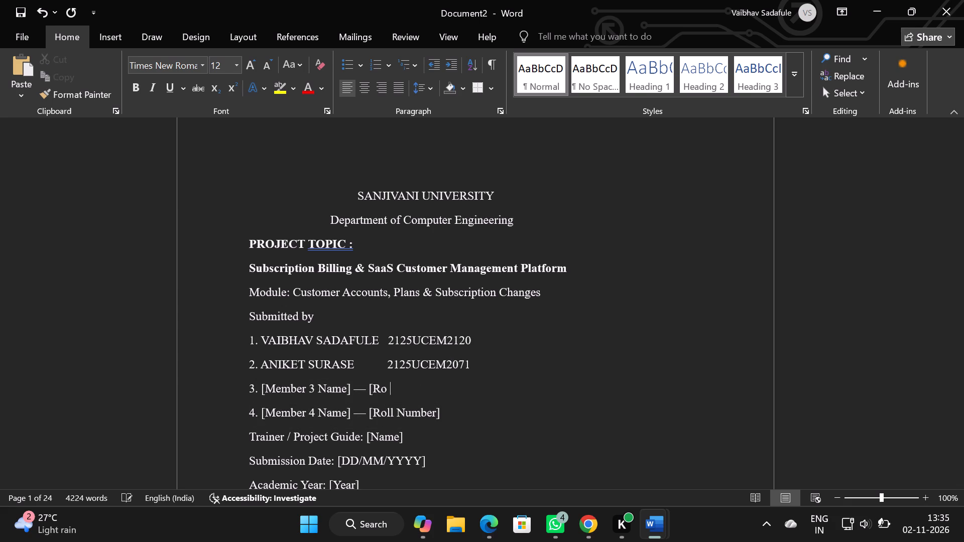
key("BackSpace")
key("BackSpace")
key("BackSpace")
key("BackSpace")
key("BackSpace")
key("BackSpace")
key("BackSpace")
key("BackSpace")
key("BackSpace")
key("BackSpace")
key("BackSpace")
key("BackSpace")
key("BackSpace")
key("BackSpace")
key("BackSpace")
key("BackSpace")
key("BackSpace")
key("BackSpace")
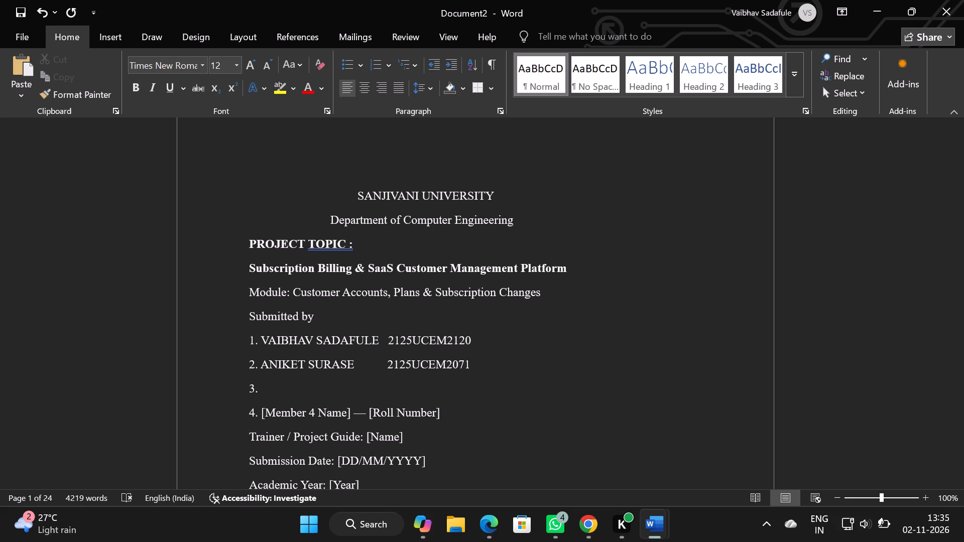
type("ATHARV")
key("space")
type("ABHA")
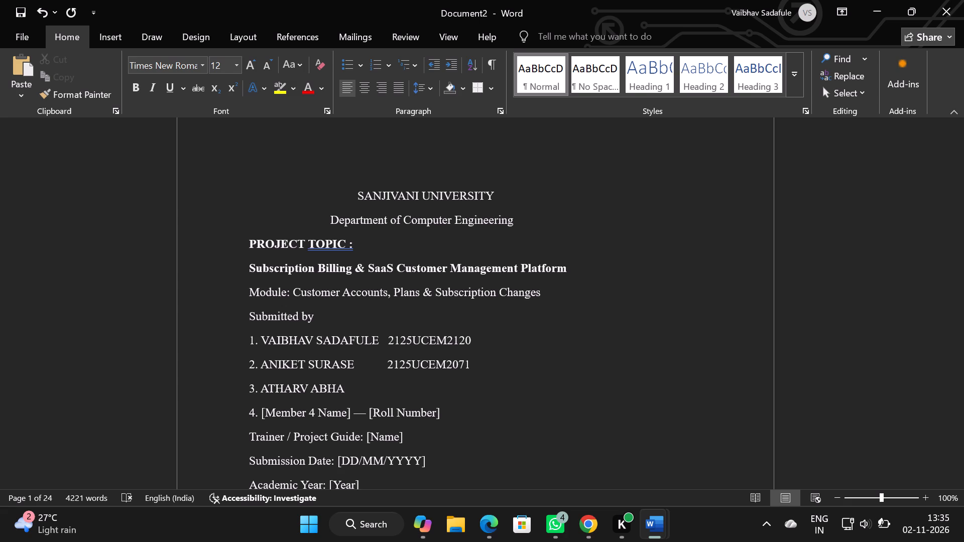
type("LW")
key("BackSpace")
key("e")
Add the third member's roll number after the name, spaced to sit roughly beneath the roll numbers above.
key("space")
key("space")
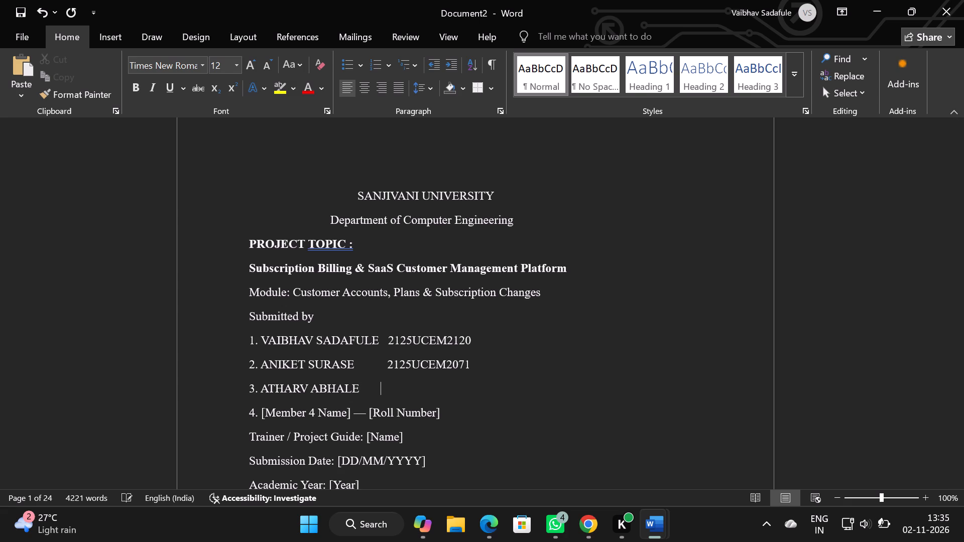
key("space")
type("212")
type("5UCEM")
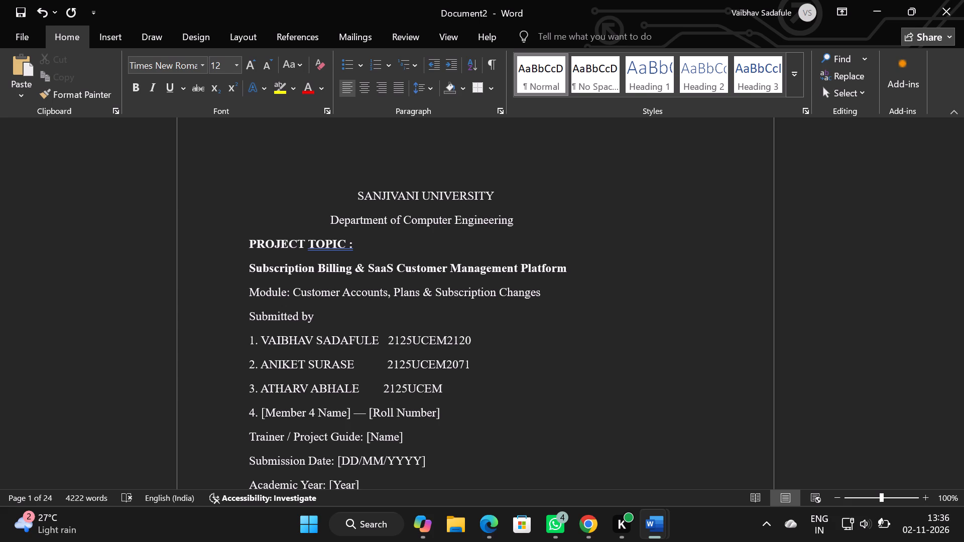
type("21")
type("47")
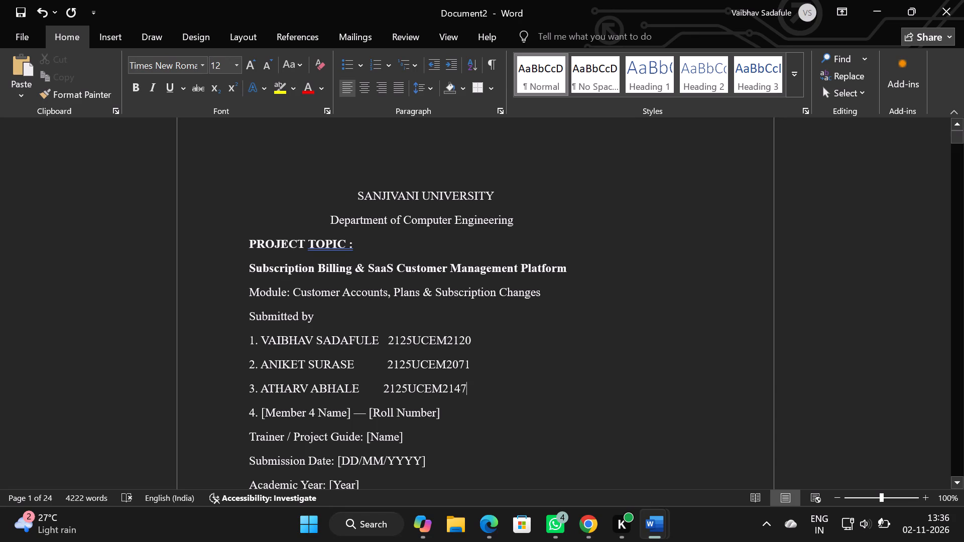
Replace the "[Member 4 Name] — [Roll Number]" placeholder with the fourth member's full name in capital letters.
left_click(442, 413)
left_click_drag(447, 408, 261, 412)
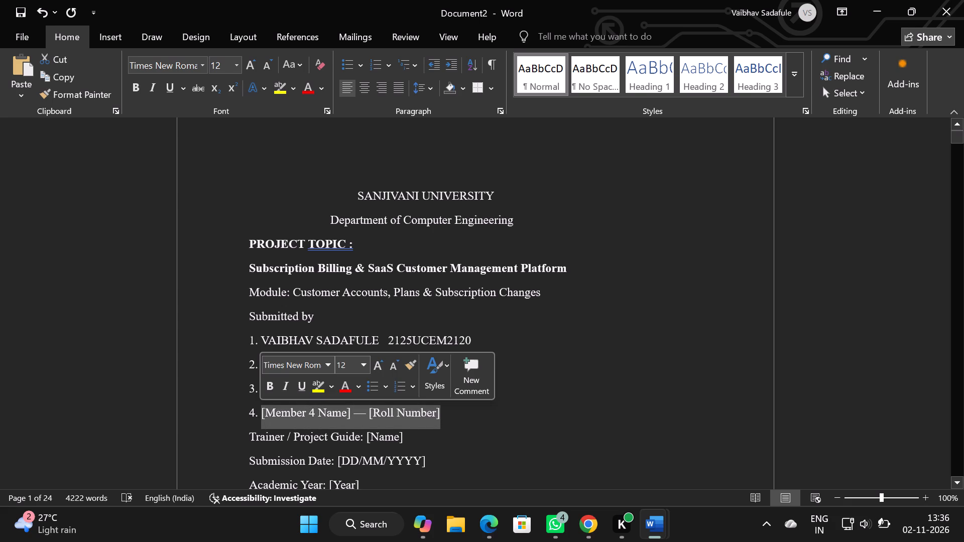
key("BackSpace")
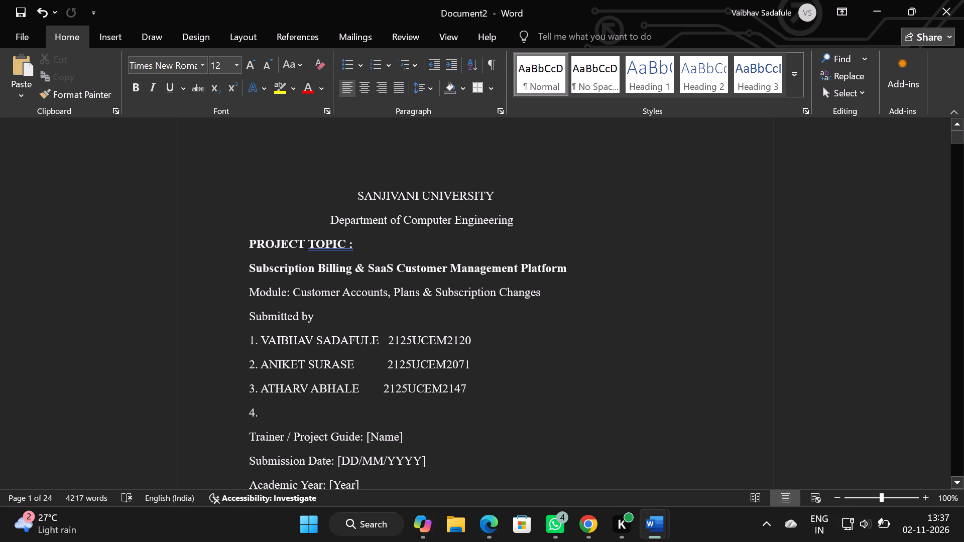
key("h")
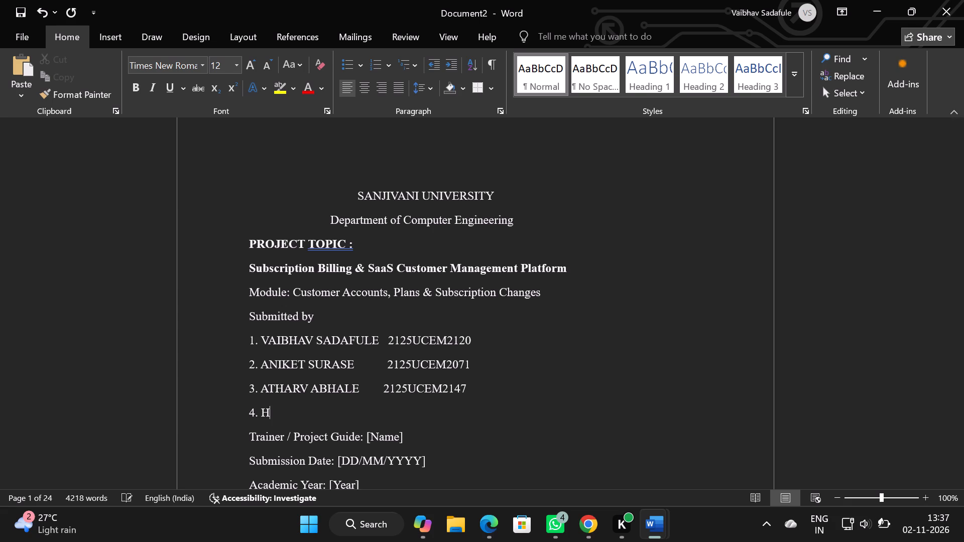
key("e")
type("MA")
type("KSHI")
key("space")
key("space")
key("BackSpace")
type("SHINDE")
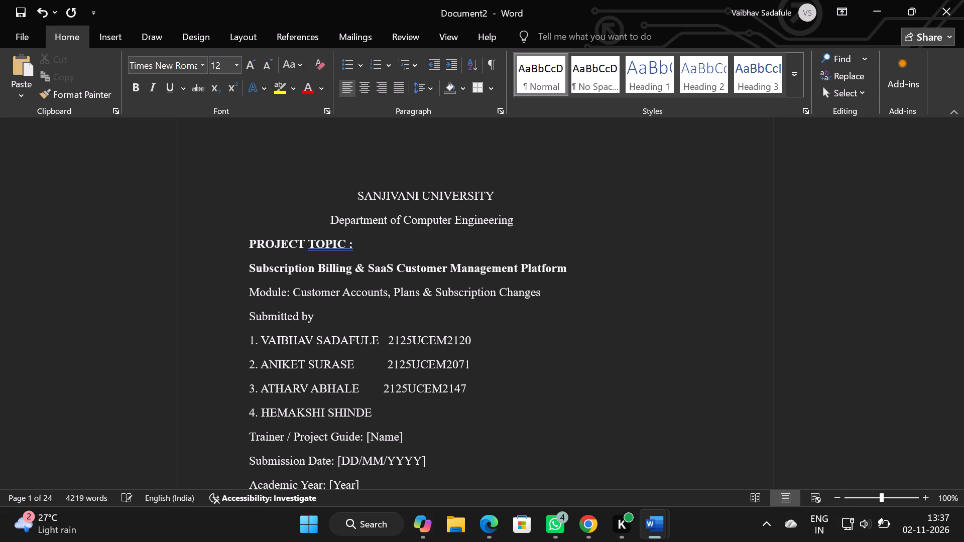
Add the fourth member's roll number after the name, spaced to sit roughly beneath the roll numbers above.
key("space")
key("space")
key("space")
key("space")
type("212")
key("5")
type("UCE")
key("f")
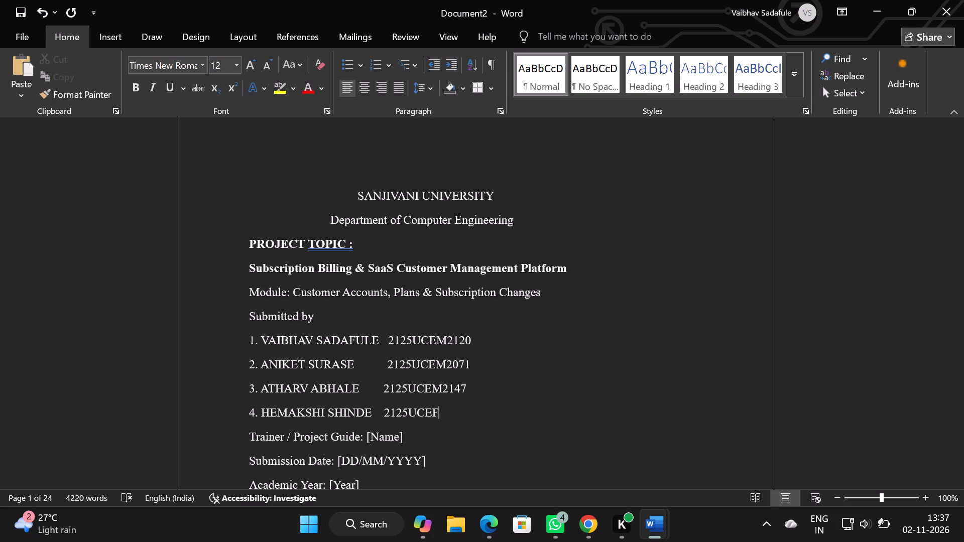
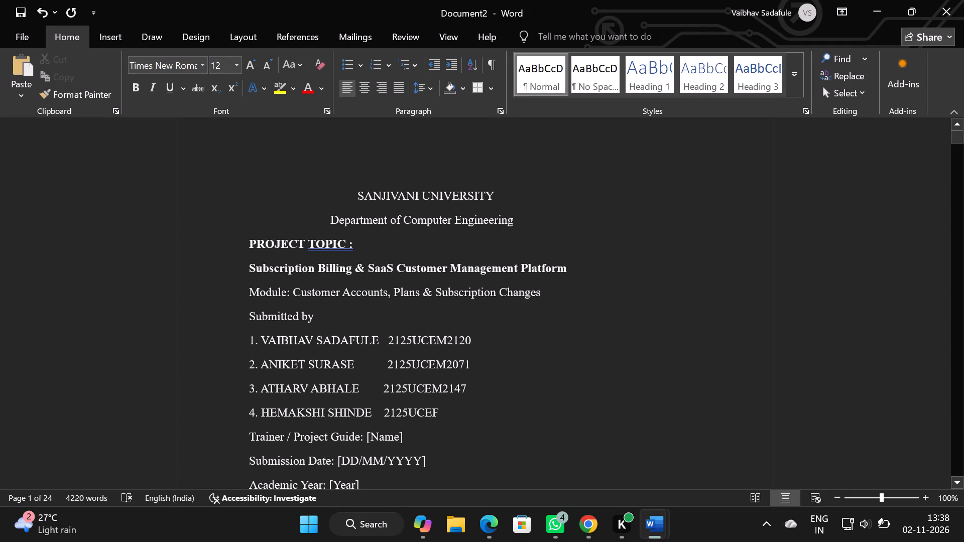
Remove the words "Trainer /" from the start of the project guide line on the title page.
left_click(291, 434)
key("BackSpace")
key("BackSpace")
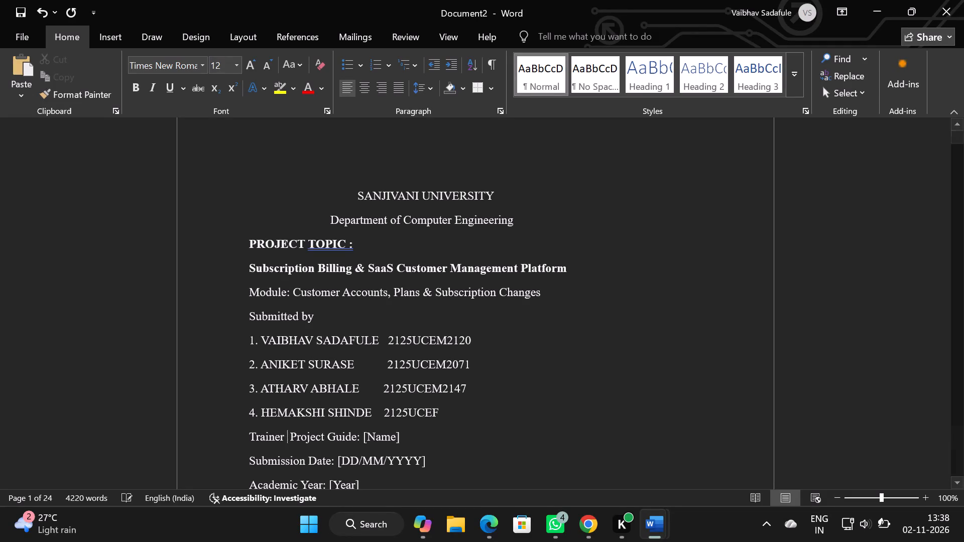
key("BackSpace")
key("BackSpace")
key("BackSpace")
key("BackSpace")
key("BackSpace")
key("BackSpace")
key("BackSpace")
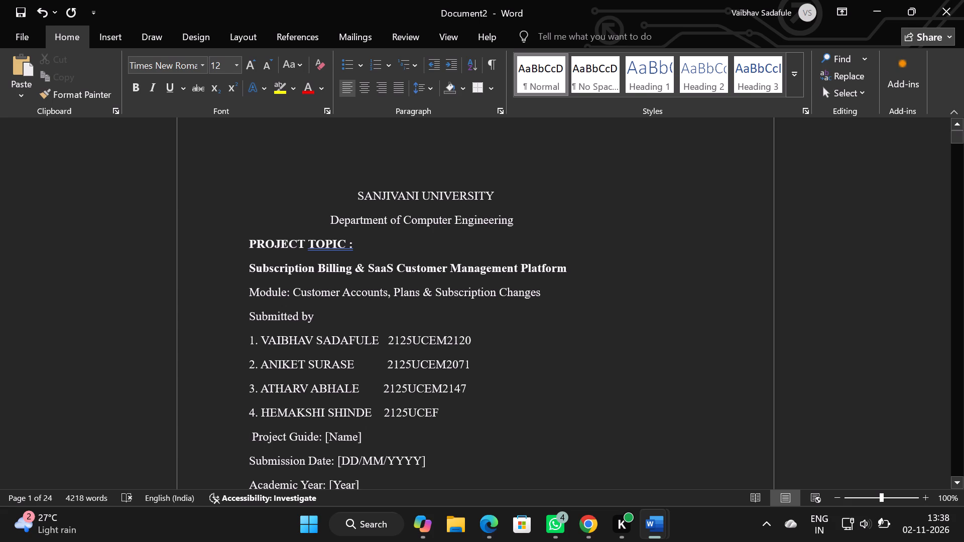
Clear the "[Name]" placeholder after "Project Guide:" on the title page.
scroll(331, 394, "down", 3)
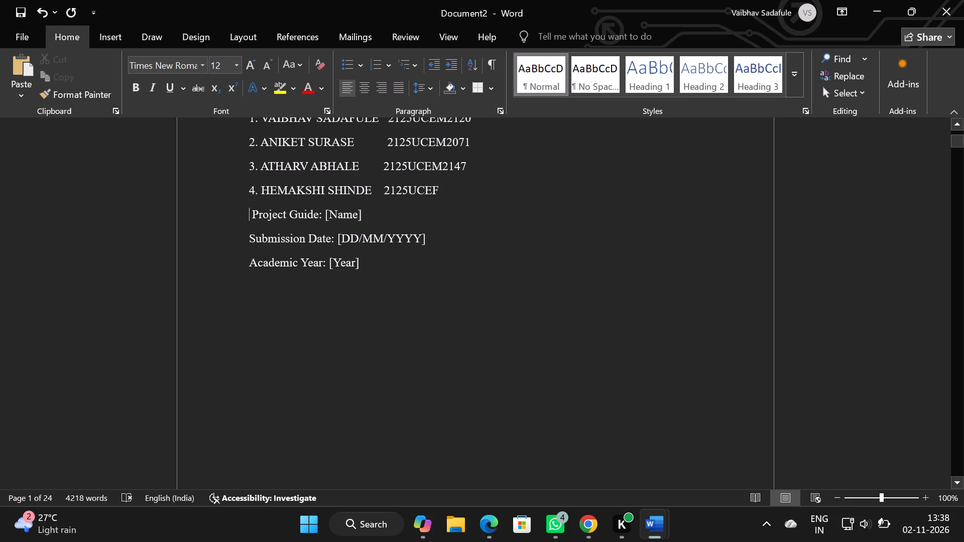
key("Right")
key("Right")
key("Right")
key("Right")
key("Right")
key("Right")
key("Right")
key("Right")
key("Right")
key("Right")
key("Right")
key("Right")
key("Right")
key("Right")
key("Right")
key("Right")
key("Right")
key("Right")
key("Right")
key("Right")
key("Right")
key("Right")
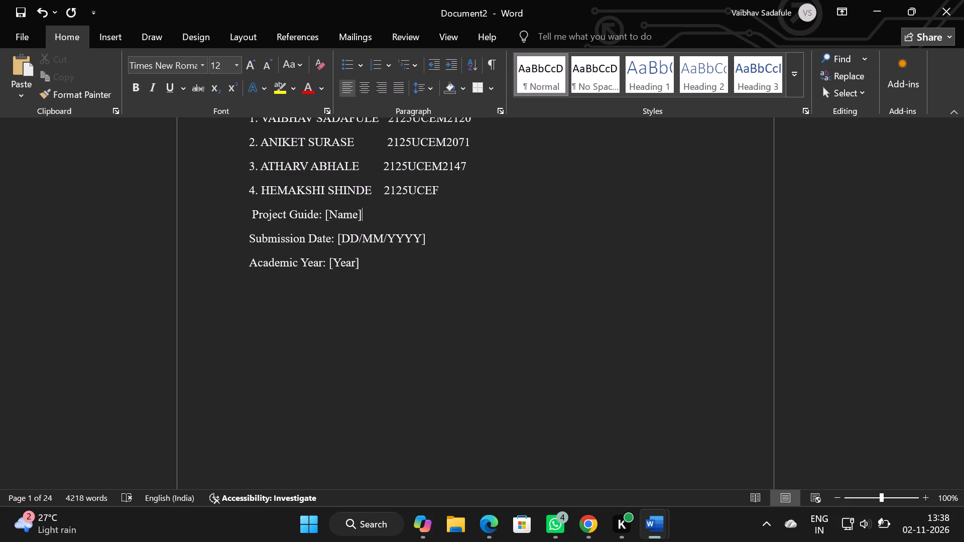
key("BackSpace")
key("BackSpace")
key("BackSpace")
key("BackSpace")
key("BackSpace")
key("BackSpace")
Enter the project guide's name after "Project Guide:" on the title page.
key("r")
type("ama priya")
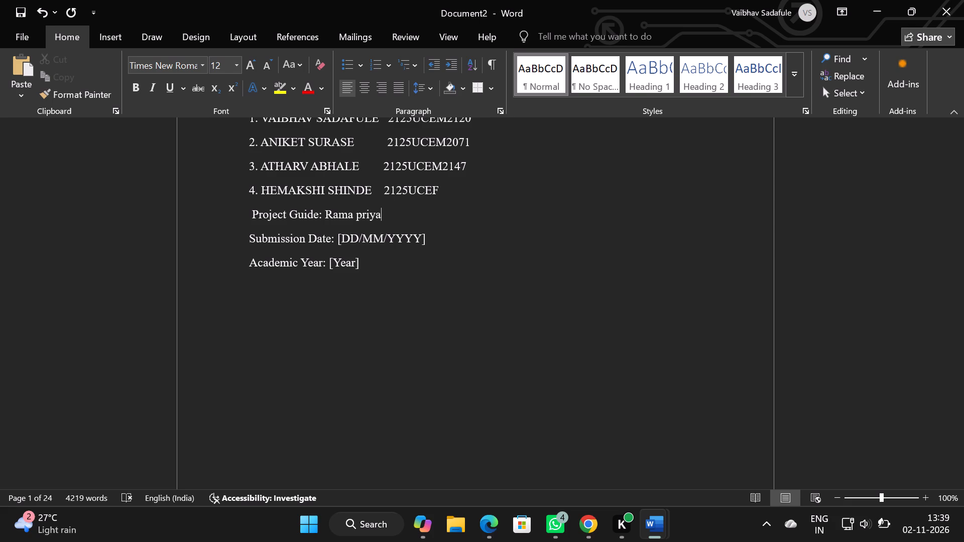
scroll(409, 225, "up", 1)
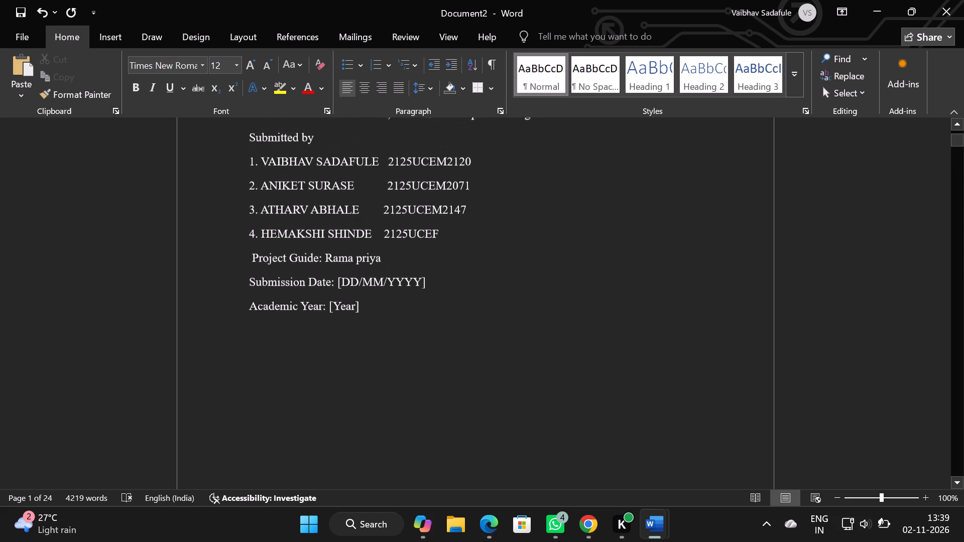